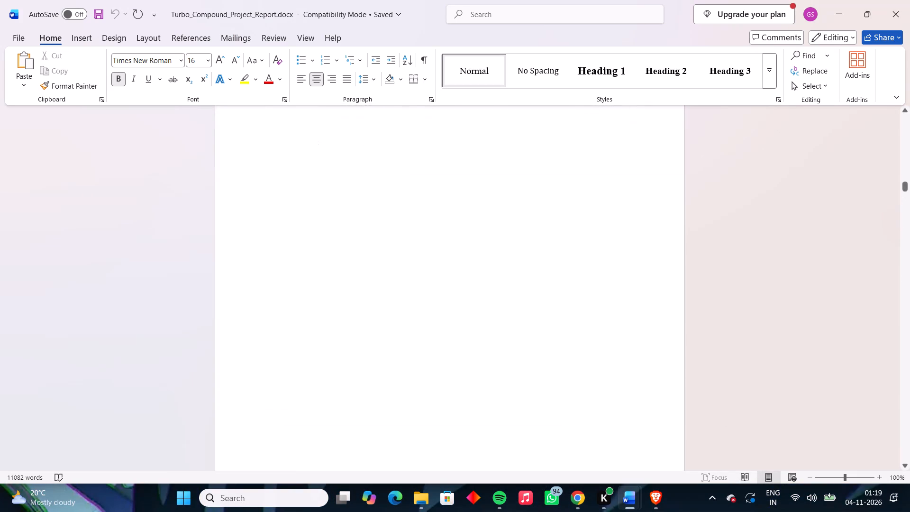
scroll(537, 307, up, 10)
scroll(540, 326, down, 3)
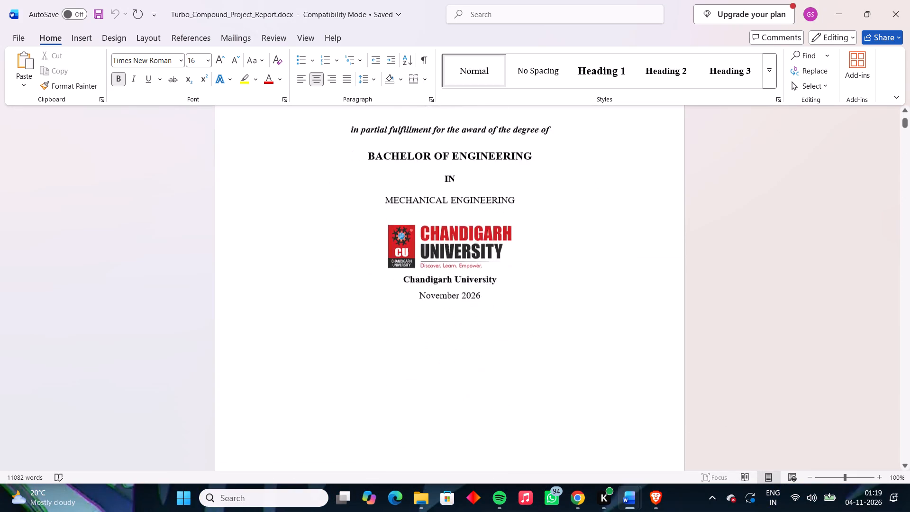
scroll(540, 326, down, 4)
scroll(540, 326, up, 3)
scroll(540, 326, down, 2)
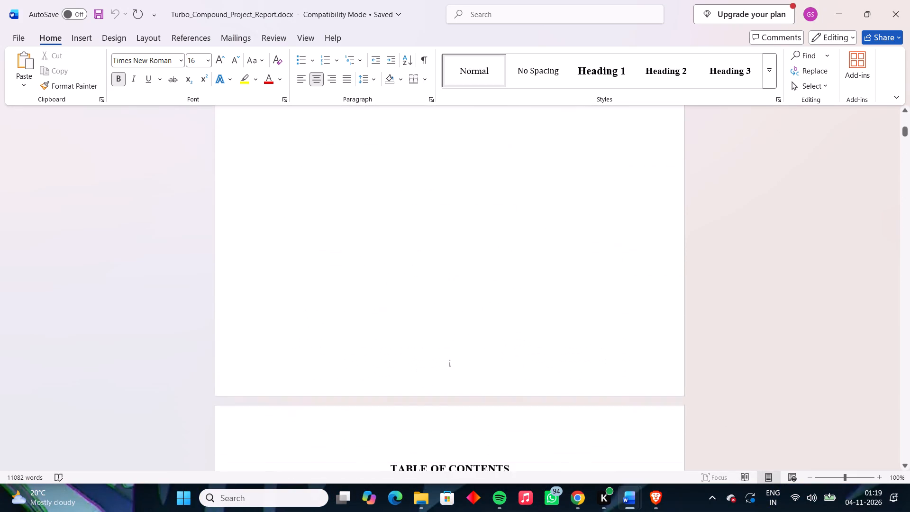
scroll(540, 326, down, 6)
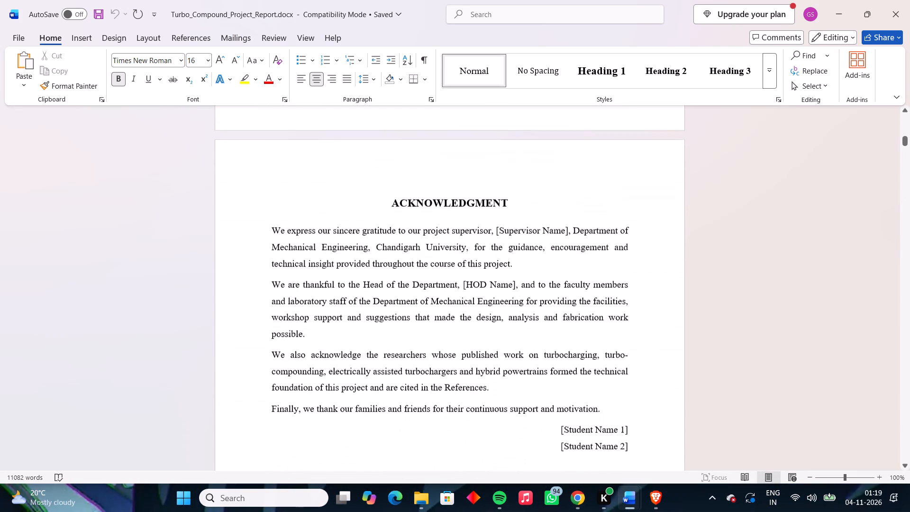
scroll(540, 326, down, 1)
scroll(540, 326, up, 1)
scroll(540, 326, down, 2)
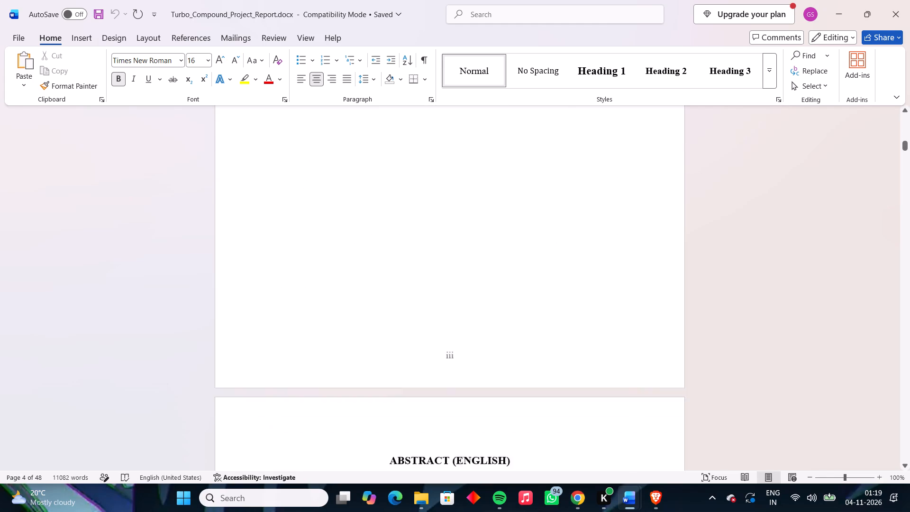
scroll(540, 326, down, 7)
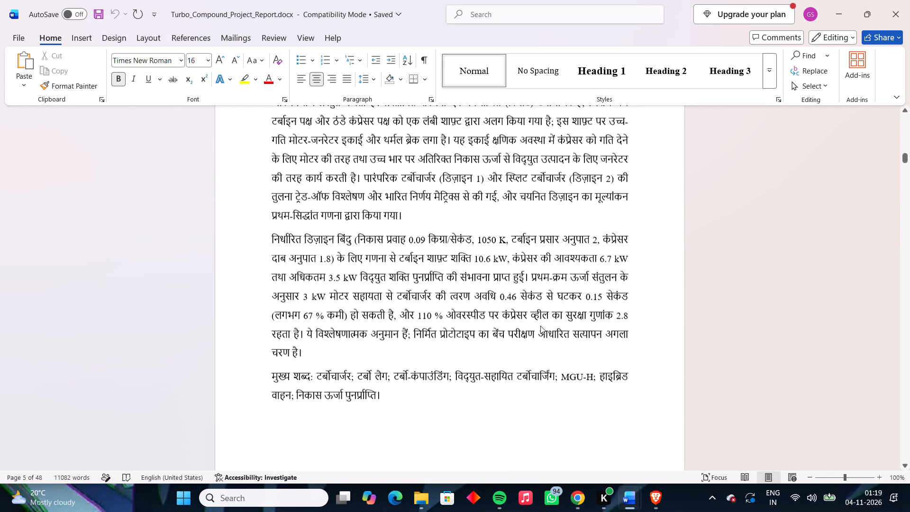
scroll(540, 326, down, 9)
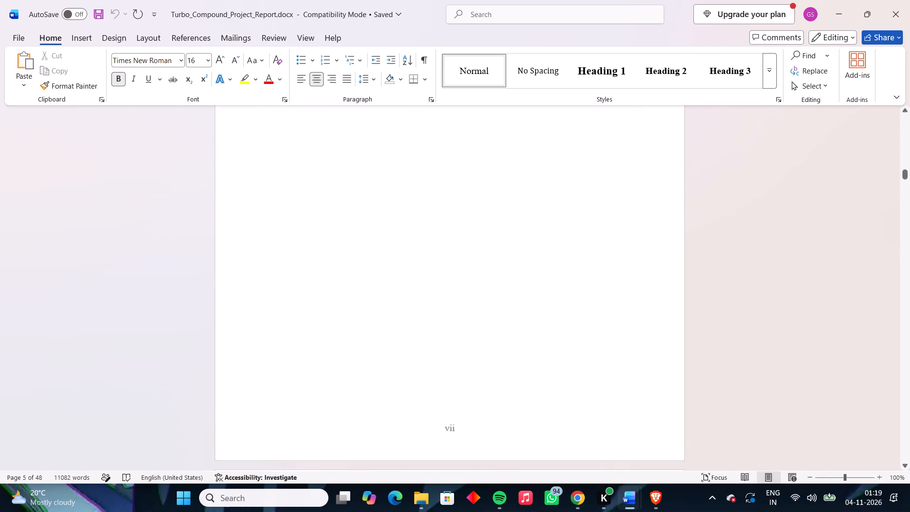
scroll(540, 326, down, 12)
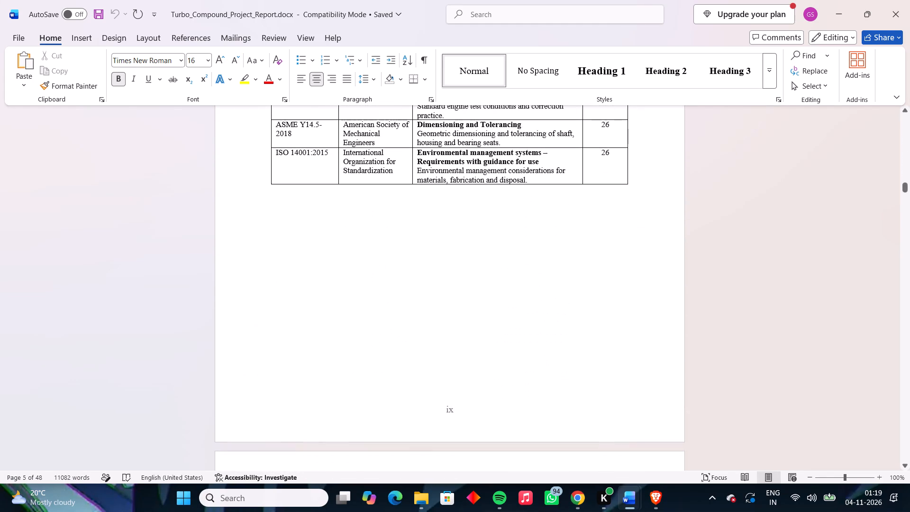
Examine the Word report from Chapter 1 through Chapter 2's Table 2.3.3, Keyword details and gap analysis, and its discussion.
scroll(540, 326, down, 15)
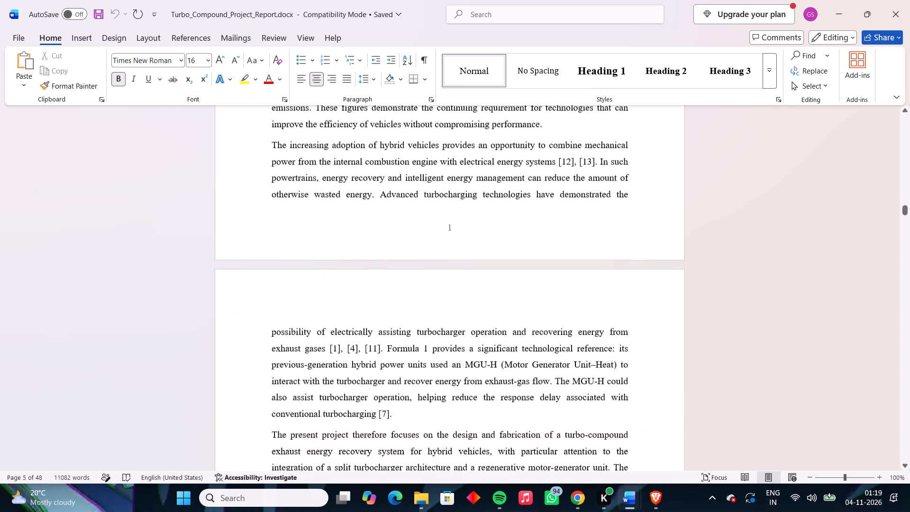
scroll(540, 326, down, 10)
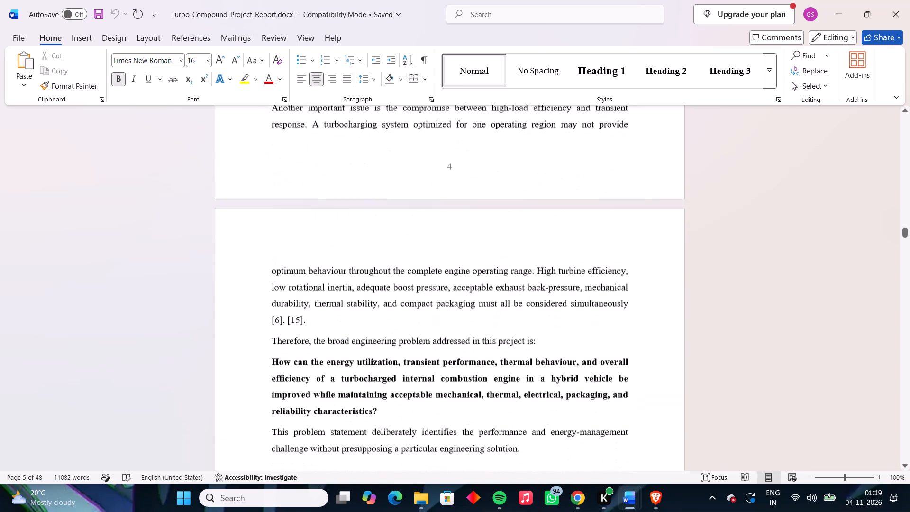
scroll(540, 326, down, 10)
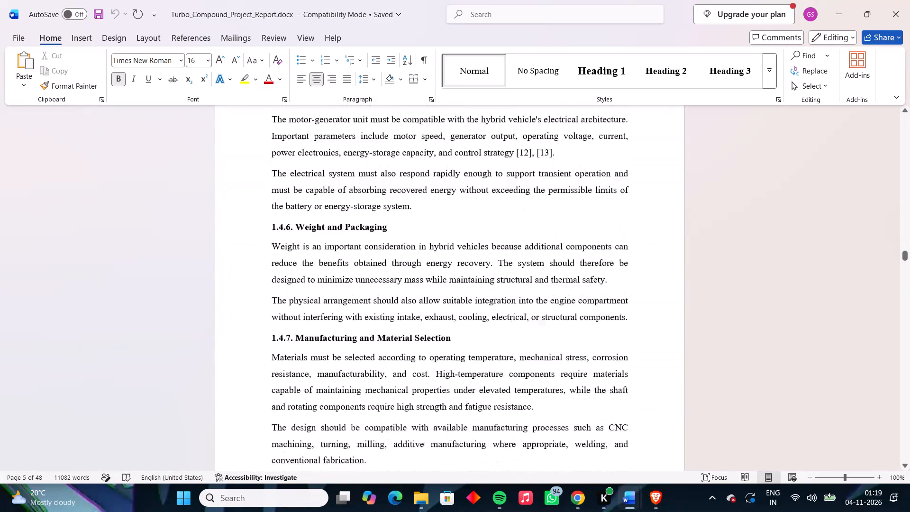
scroll(540, 326, down, 12)
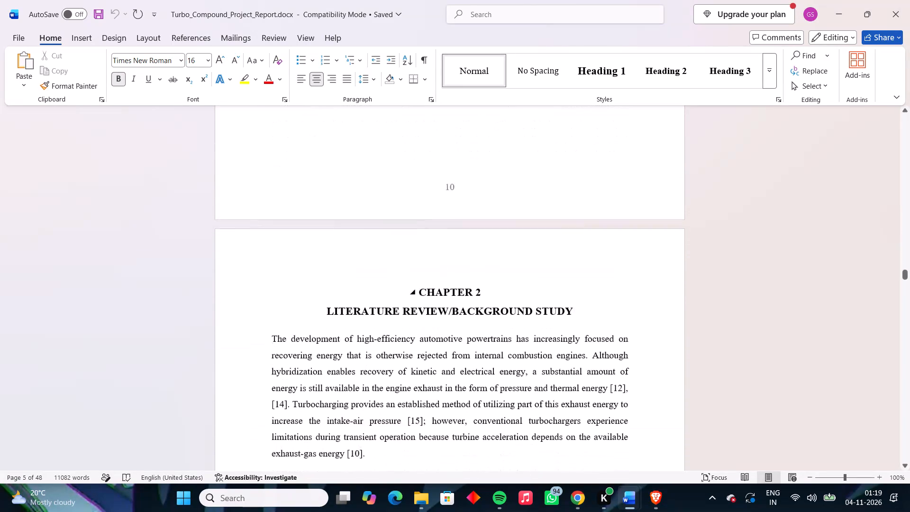
scroll(540, 326, down, 12)
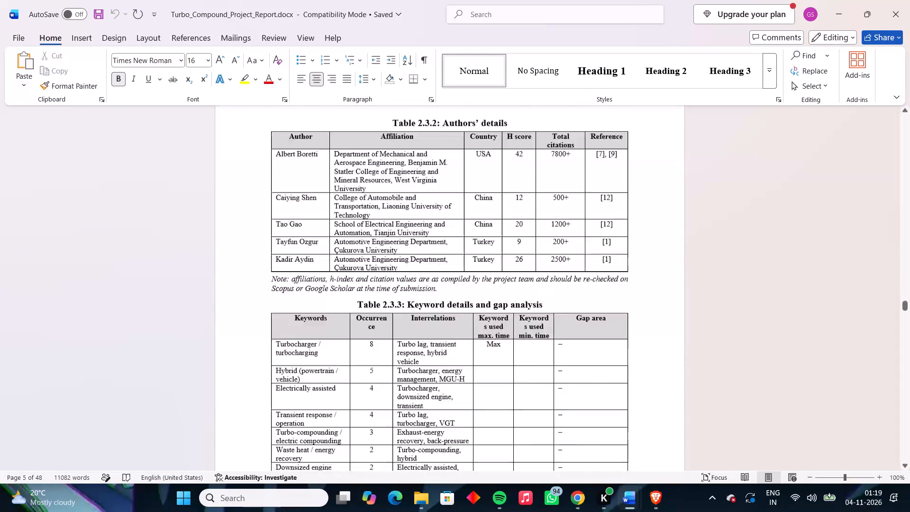
scroll(540, 326, down, 2)
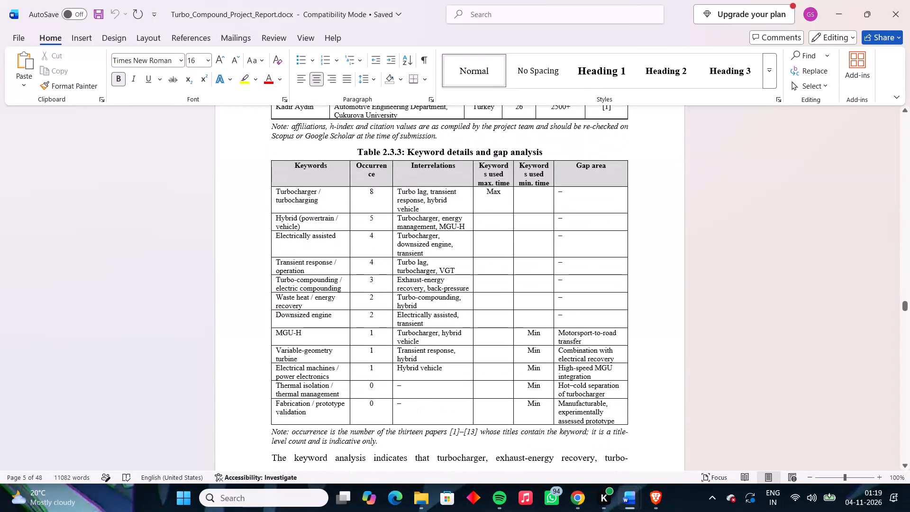
scroll(540, 326, down, 1)
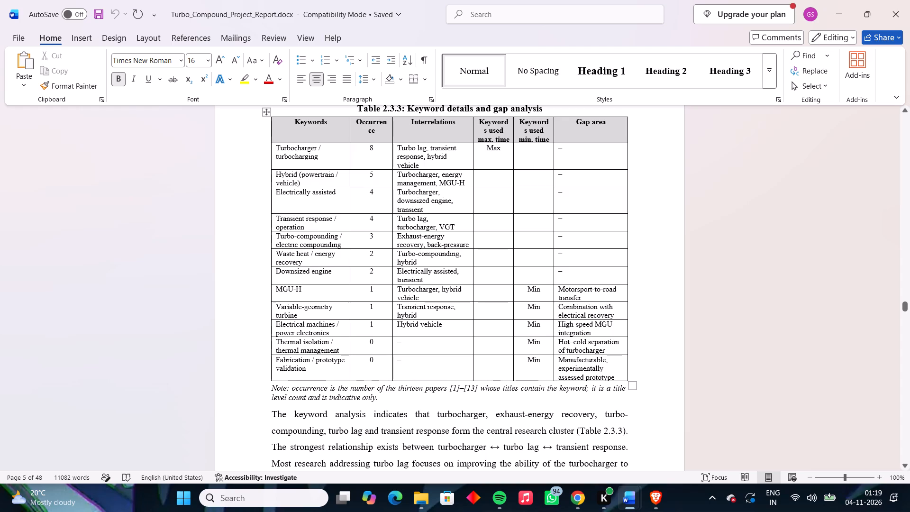
scroll(520, 239, down, 1)
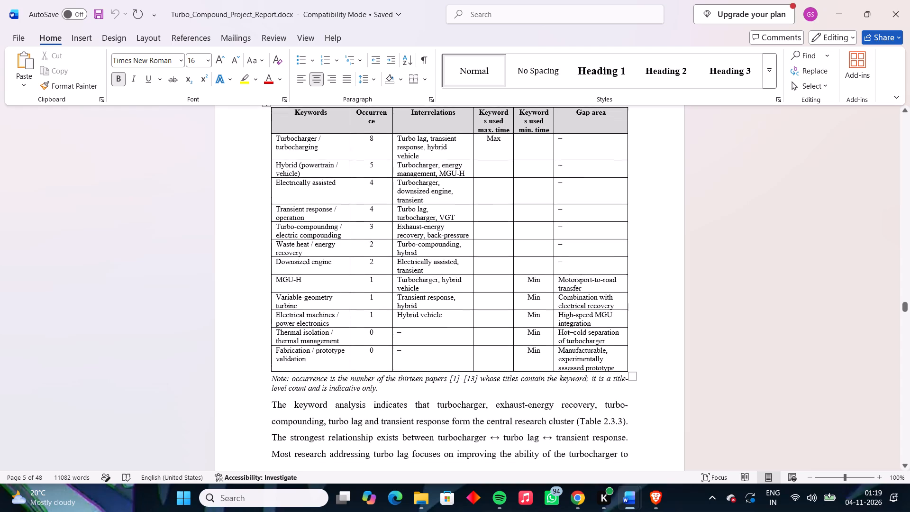
scroll(520, 239, down, 1)
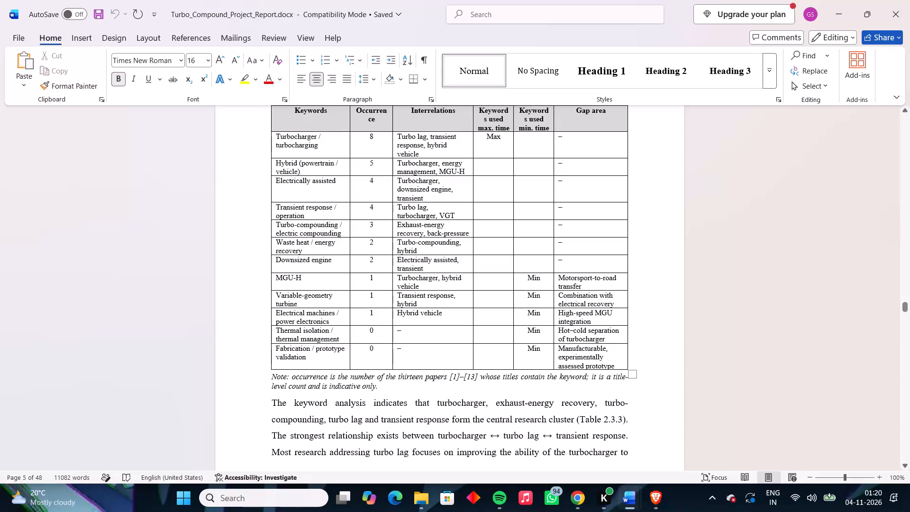
scroll(526, 249, down, 3)
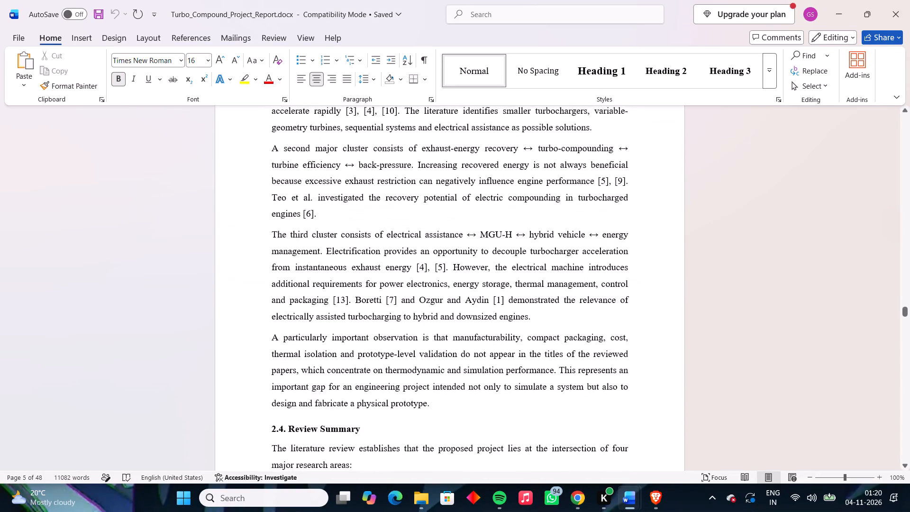
scroll(526, 249, down, 4)
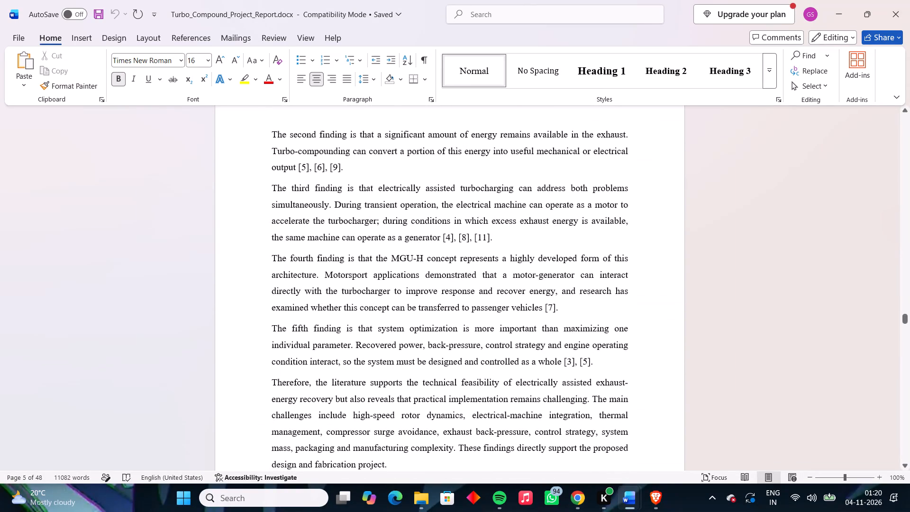
scroll(526, 249, down, 18)
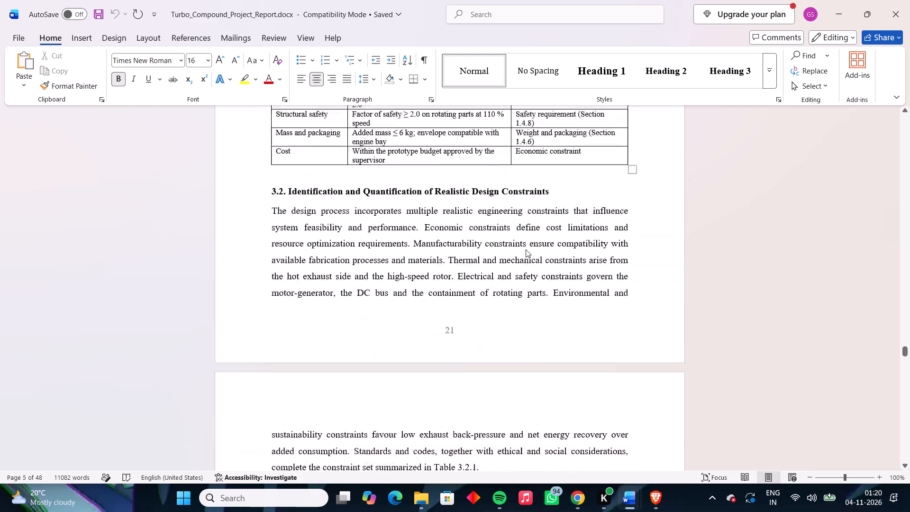
scroll(526, 249, down, 19)
scroll(525, 256, up, 5)
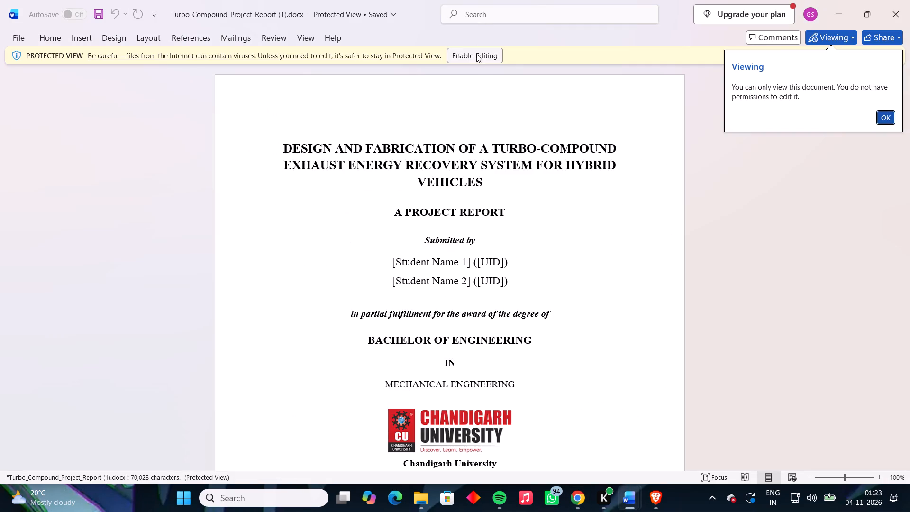
click(479, 61)
Review the report's front matter in Word, from the title page through the abstracts, figure and standards lists, abbreviations and symbols.
scroll(449, 210, down, 5)
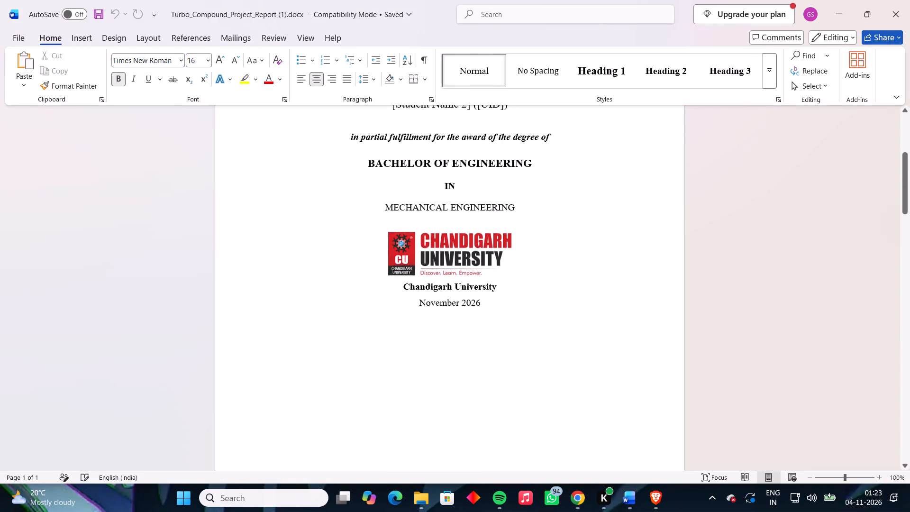
scroll(449, 210, down, 10)
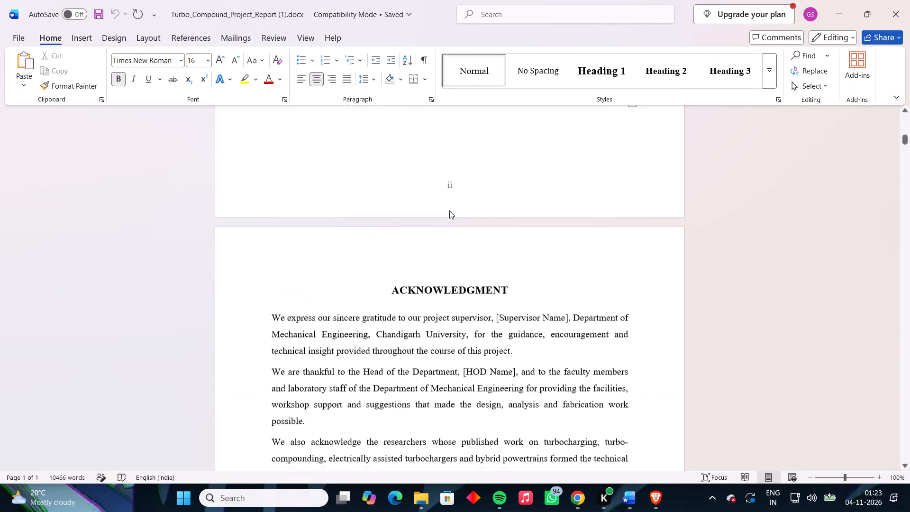
scroll(449, 210, down, 10)
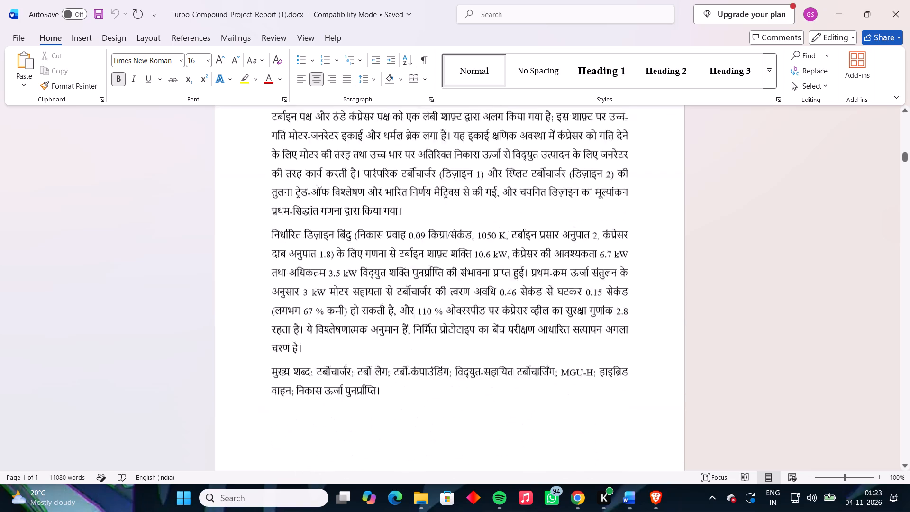
scroll(449, 210, down, 4)
scroll(449, 210, up, 3)
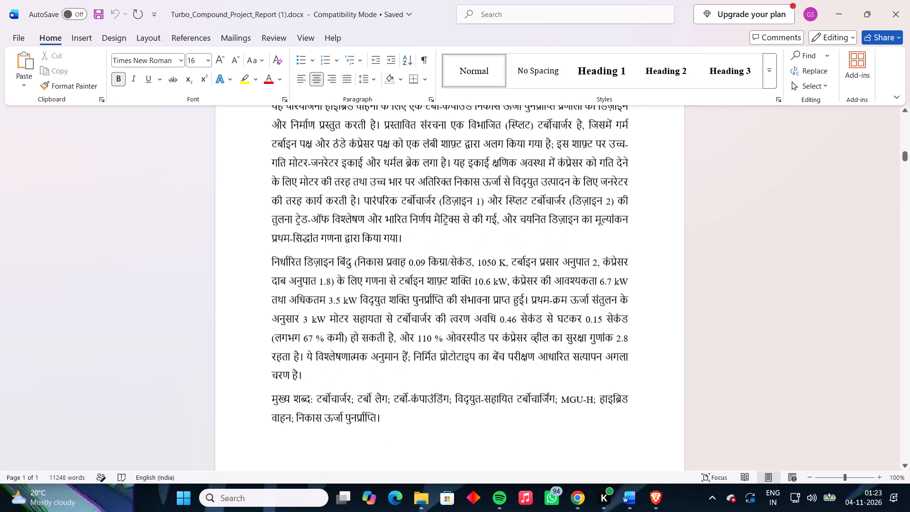
scroll(449, 210, down, 5)
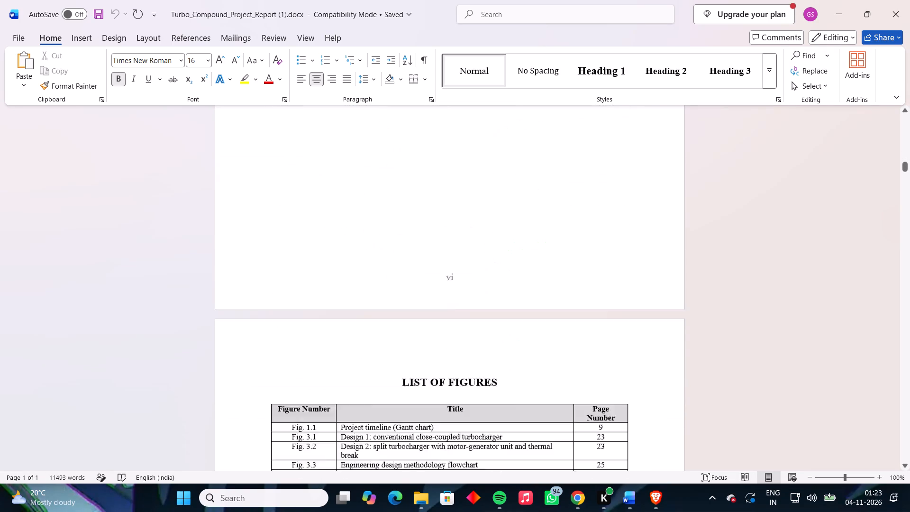
scroll(449, 210, down, 10)
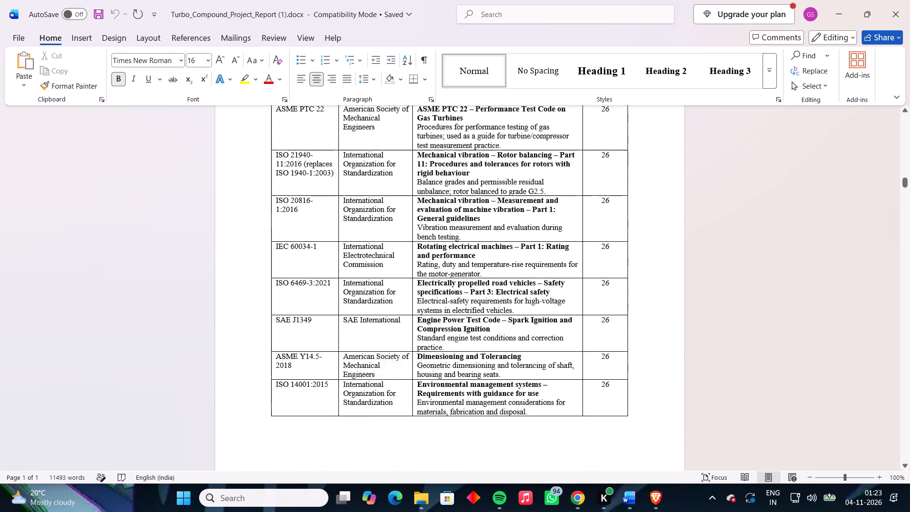
scroll(449, 210, down, 3)
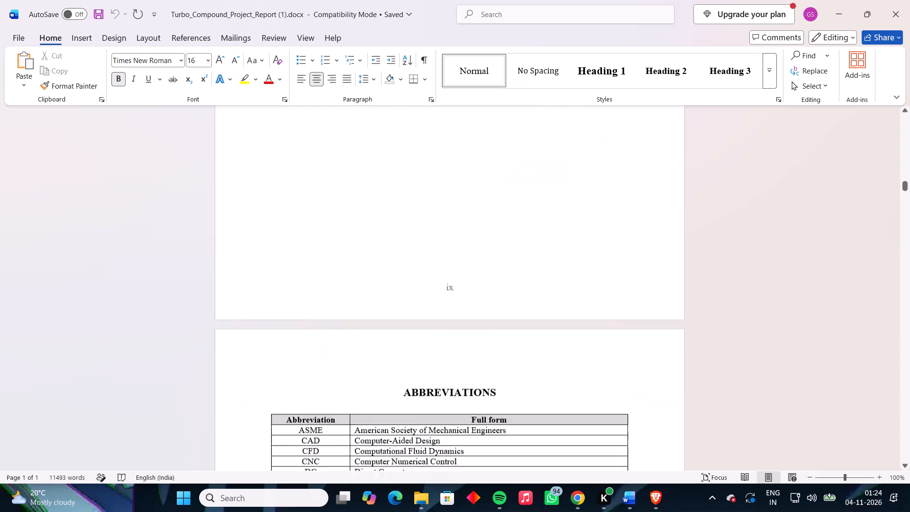
scroll(449, 210, down, 7)
scroll(449, 210, up, 2)
scroll(449, 210, down, 1)
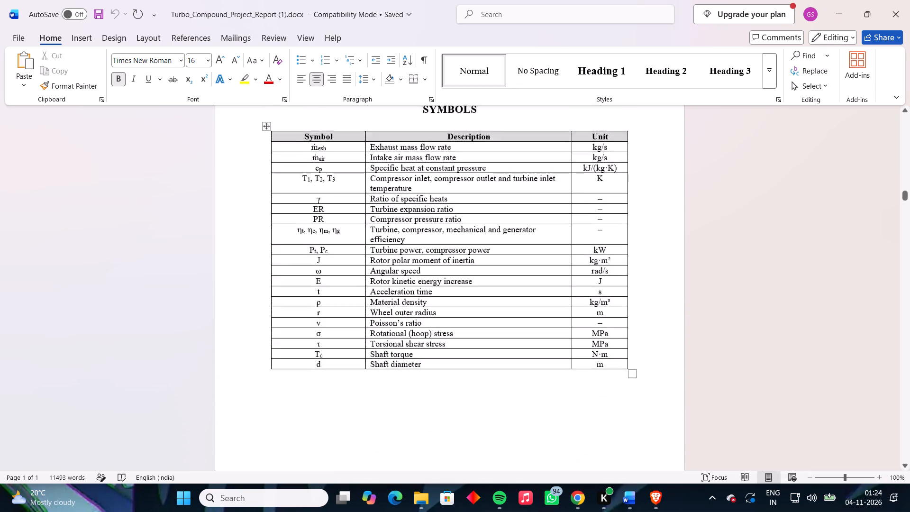
Review Chapter 1 of the report, from the introduction and sections 1.1 to 1.4 through the project timeline Gantt chart.
scroll(449, 210, down, 10)
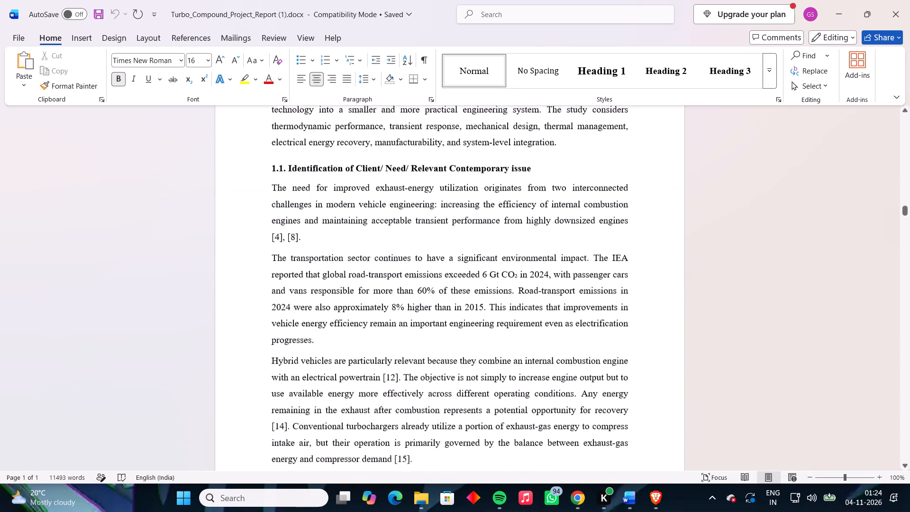
scroll(449, 210, down, 2)
scroll(449, 210, up, 4)
scroll(449, 210, down, 3)
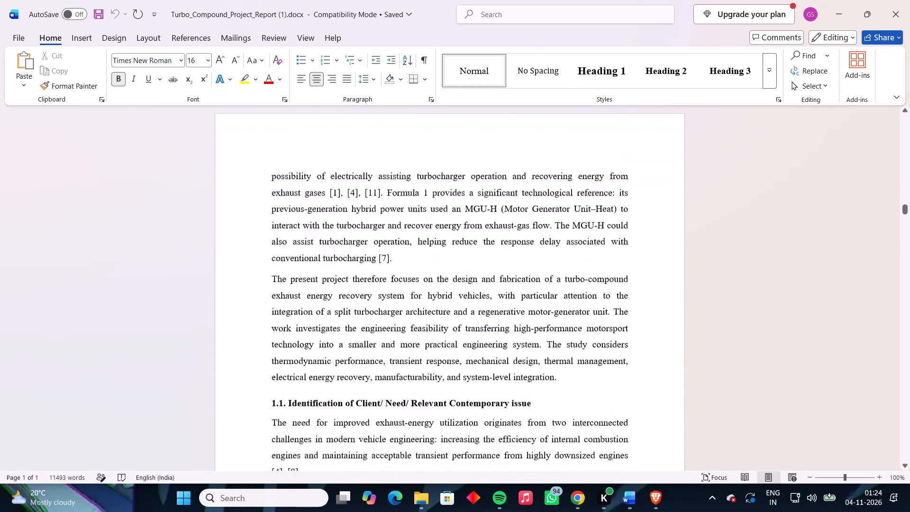
scroll(449, 210, down, 6)
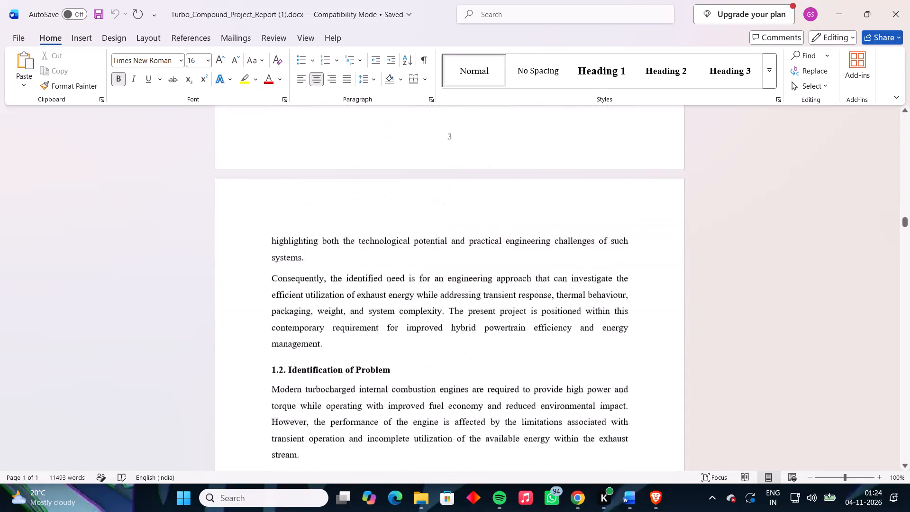
scroll(449, 210, down, 5)
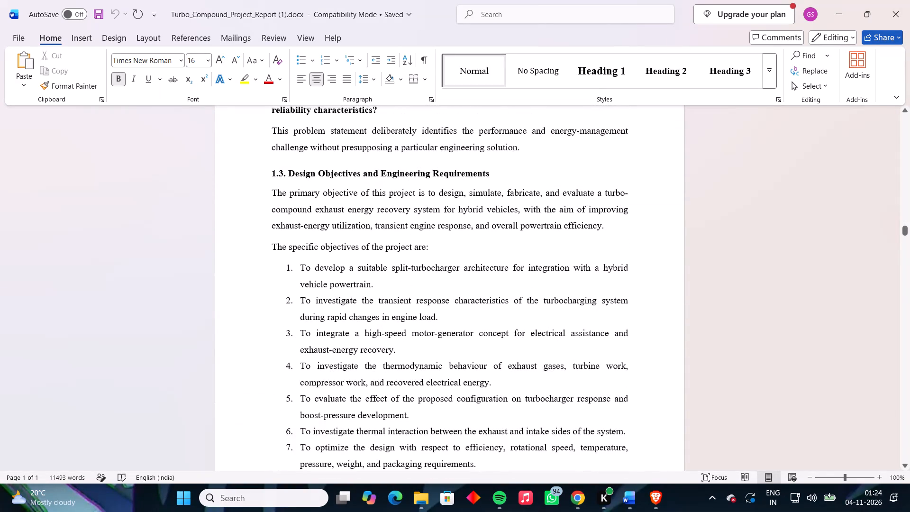
scroll(449, 210, down, 6)
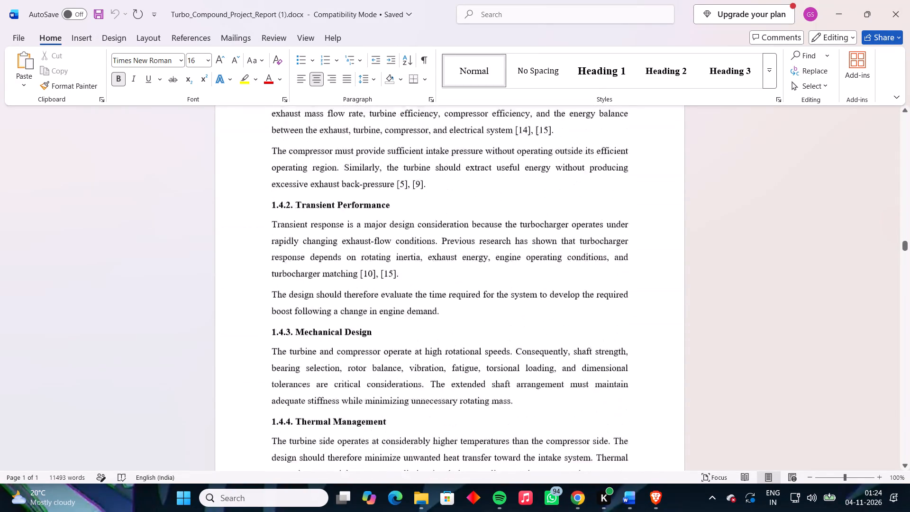
scroll(449, 210, down, 8)
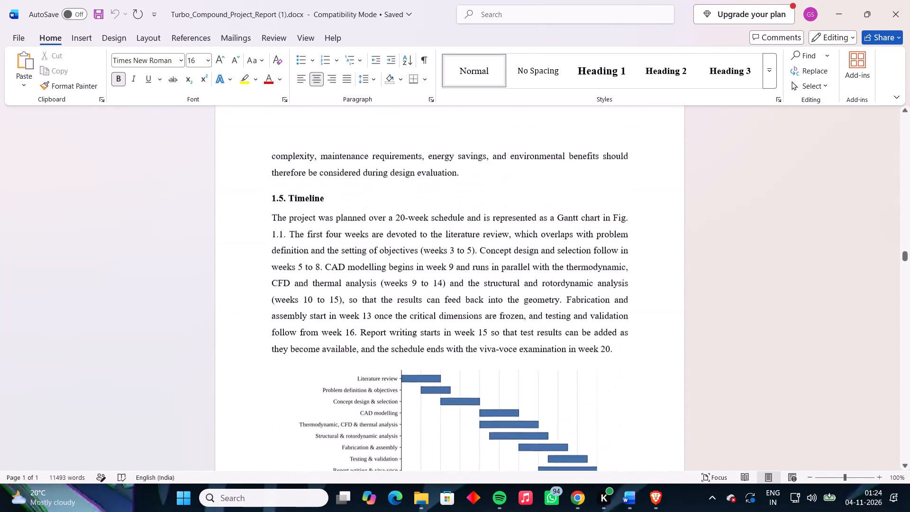
scroll(449, 210, down, 8)
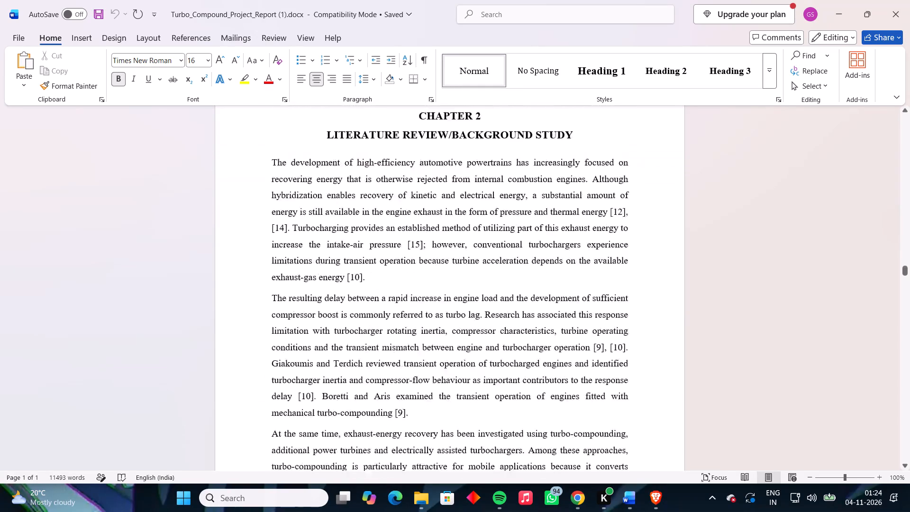
Examine Chapter 2's literature tables and section 2.3, checking the impact factor and total citations entries in Table 2.3.1.
scroll(449, 210, down, 1)
scroll(449, 210, up, 1)
scroll(449, 210, down, 9)
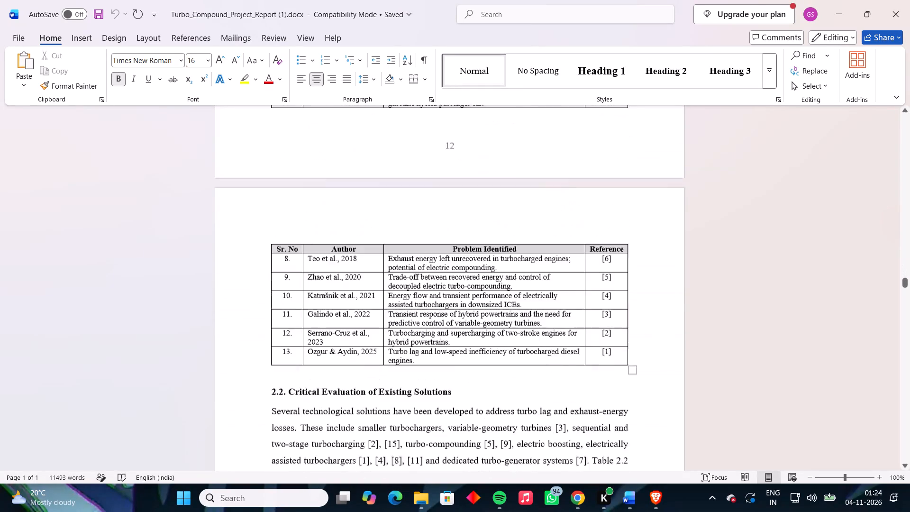
scroll(449, 210, up, 1)
scroll(449, 210, down, 1)
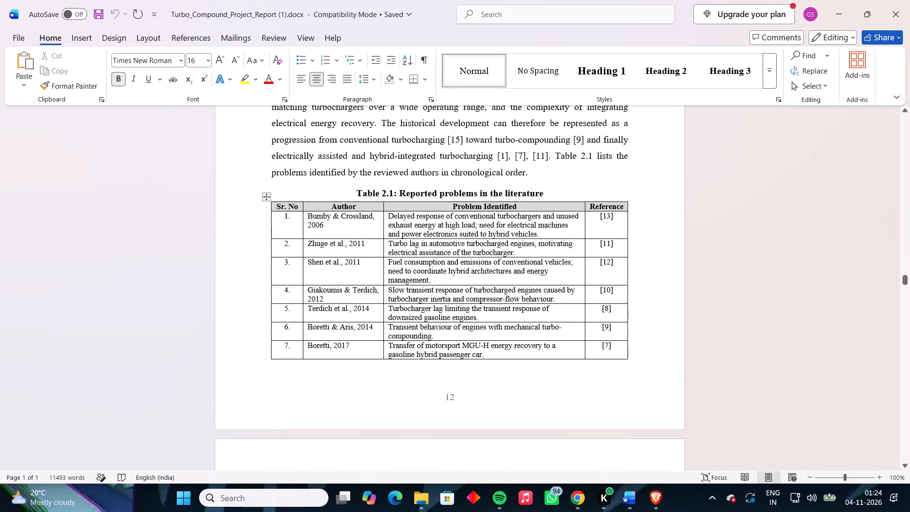
scroll(449, 210, down, 4)
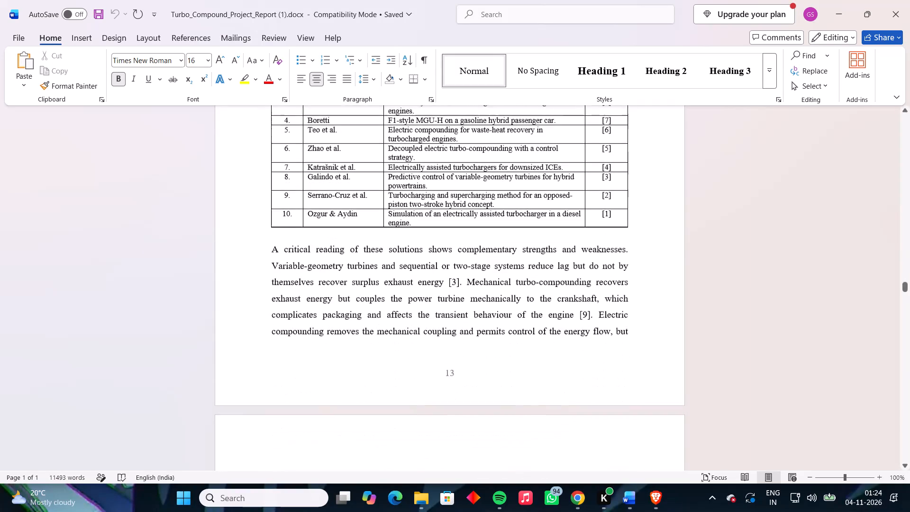
scroll(449, 210, down, 3)
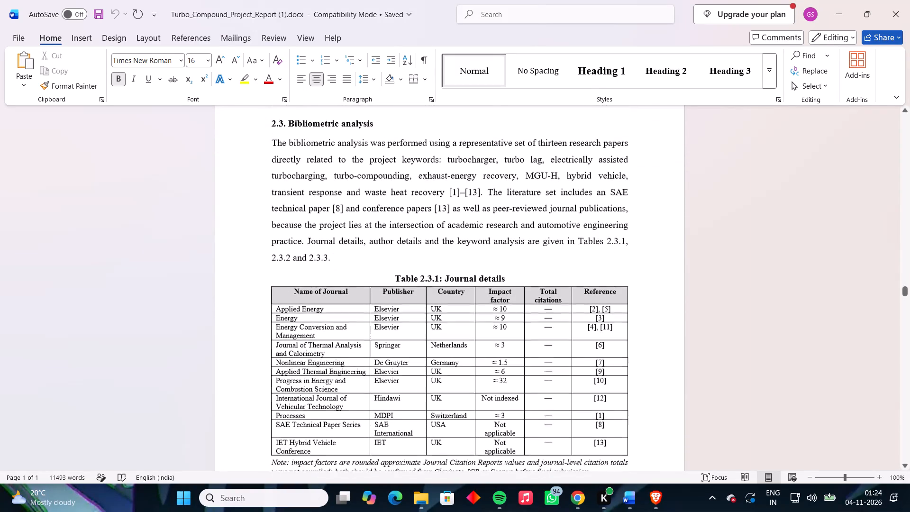
scroll(449, 210, down, 2)
scroll(429, 212, up, 1)
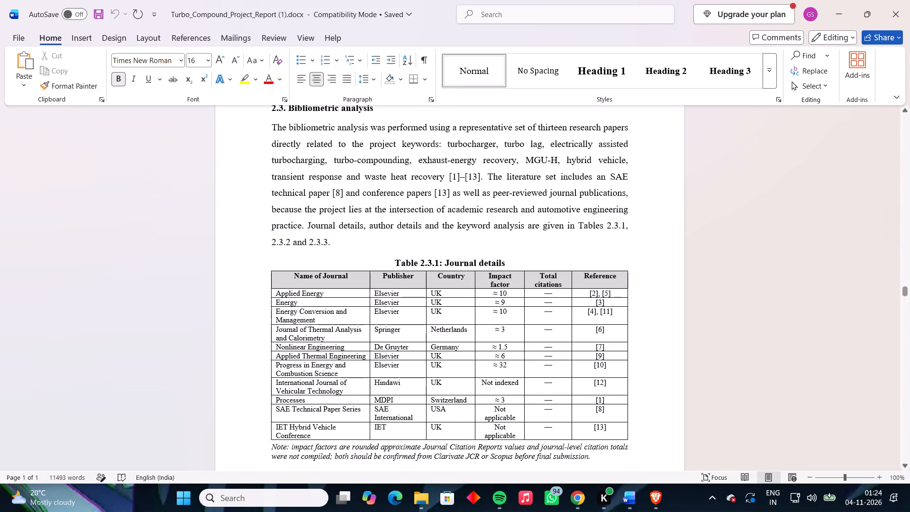
drag(276, 384, 482, 390)
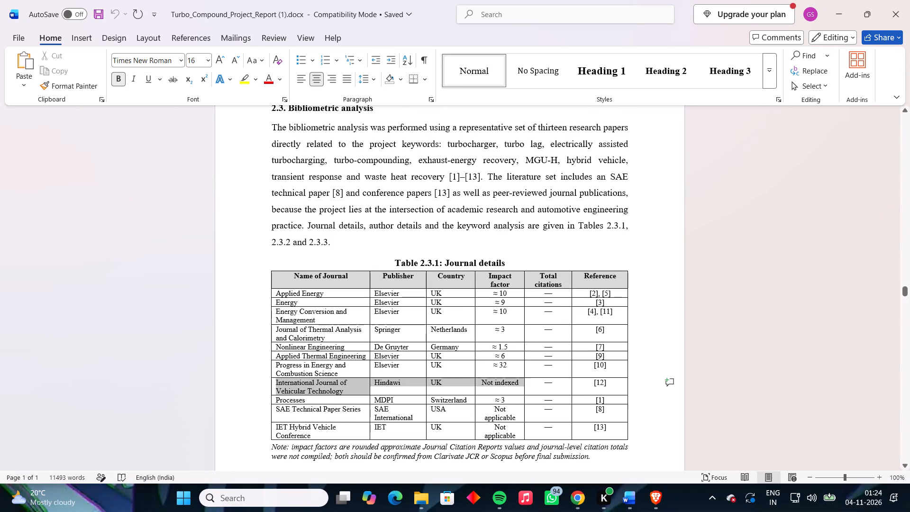
drag(482, 390, 584, 389)
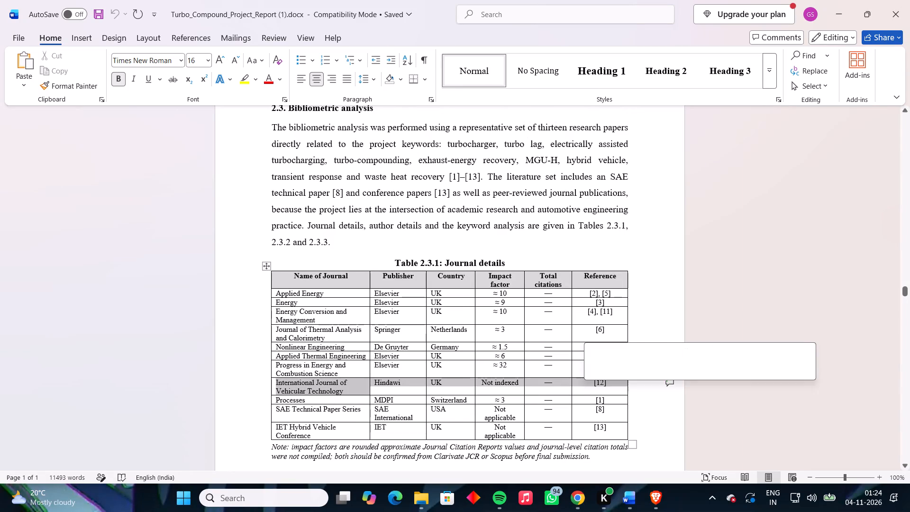
click(584, 389)
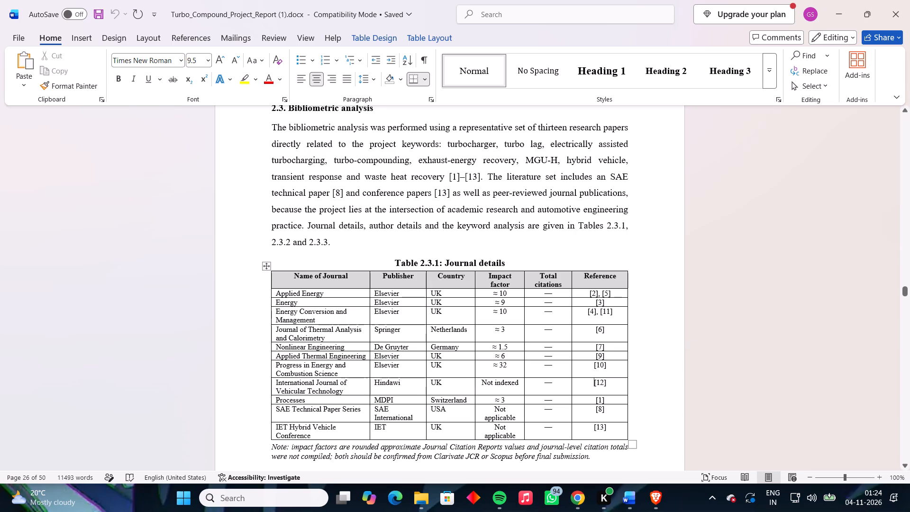
click(540, 294)
key(Print)
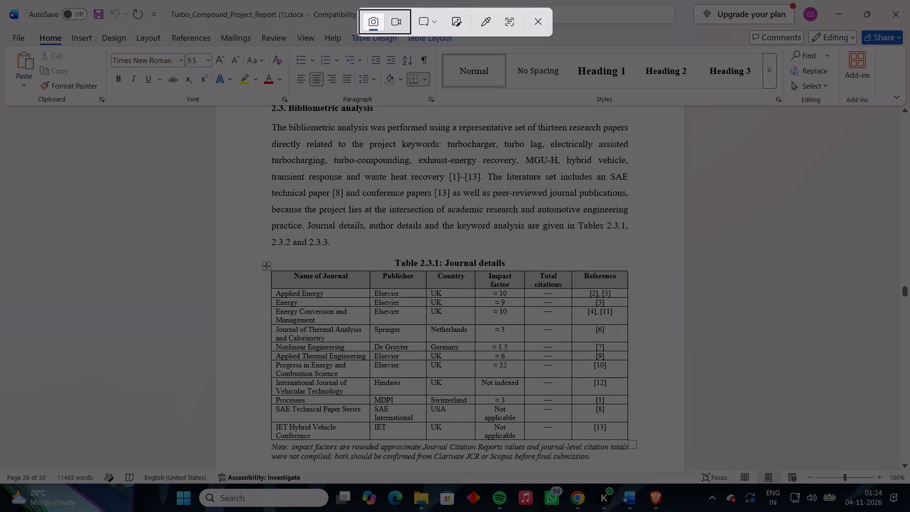
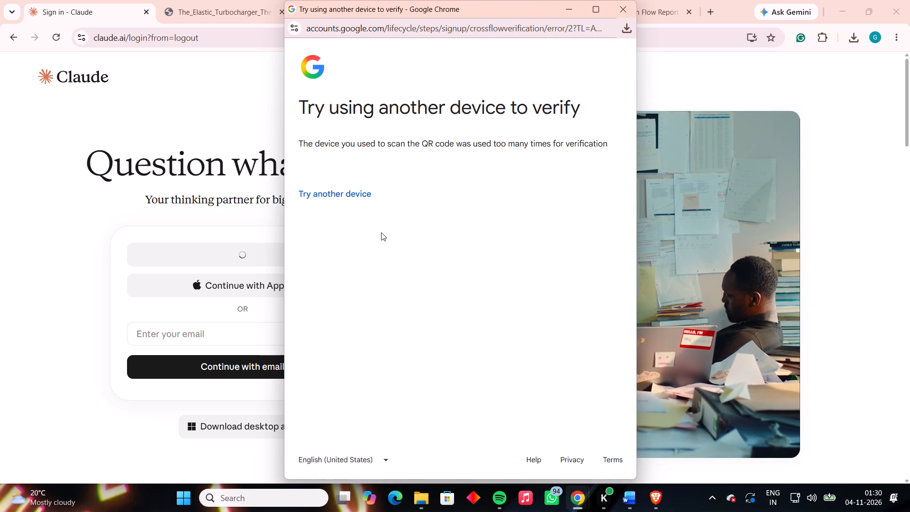
Retry the Google account sign-up verification using another device.
click(369, 200)
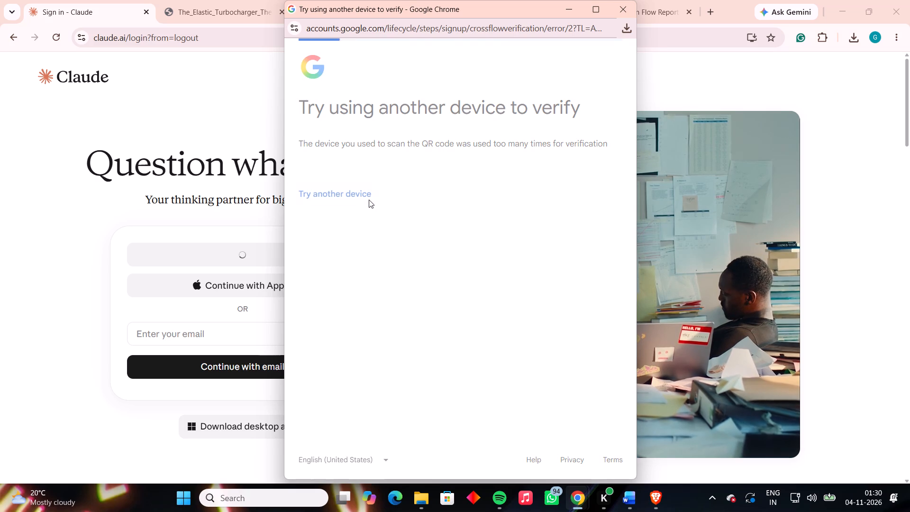
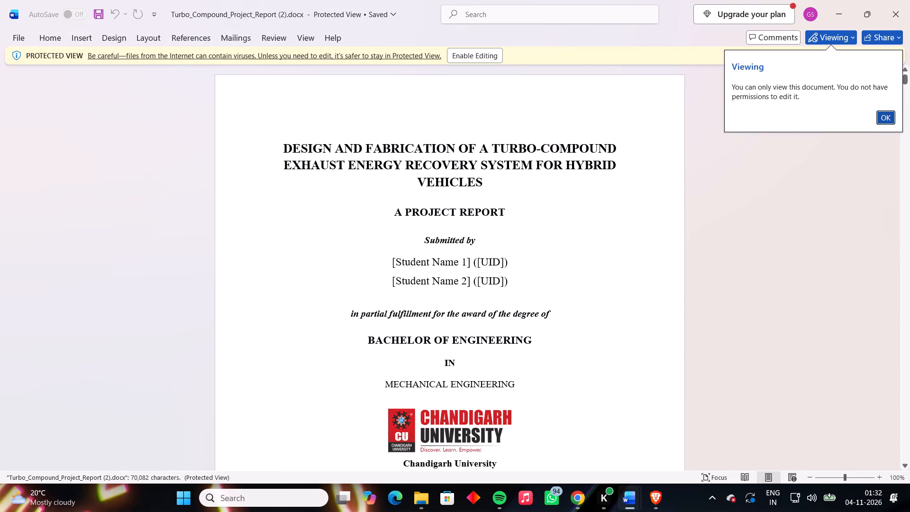
click(483, 56)
Examine the report's front matter from the title page through the List of Standards for placeholders needing completion.
scroll(570, 351, down, 13)
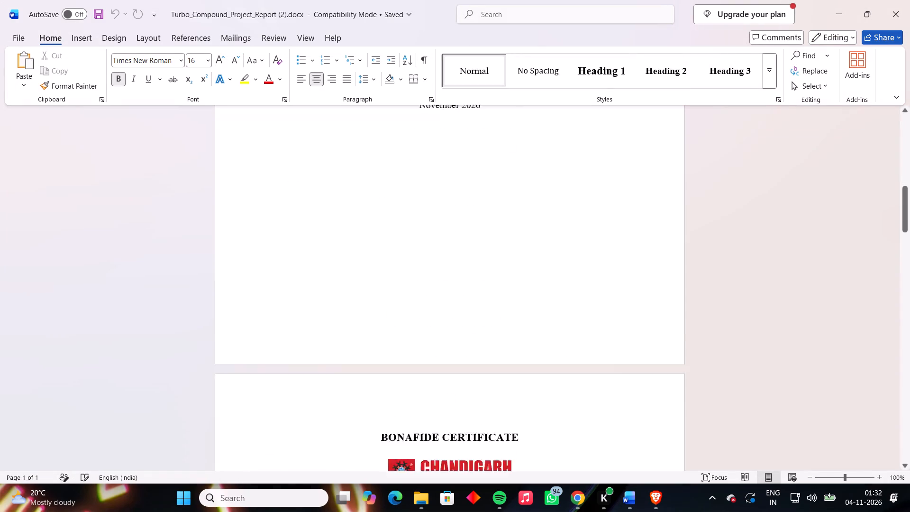
scroll(570, 351, down, 20)
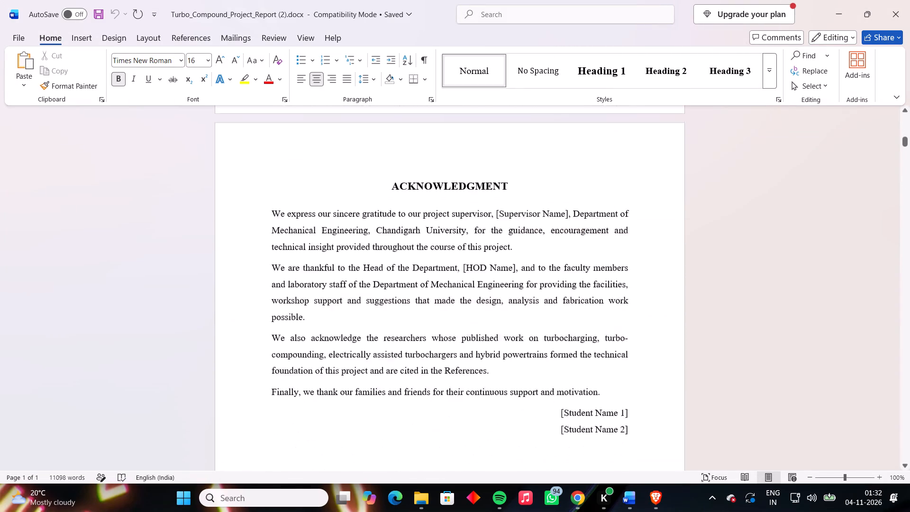
scroll(570, 351, down, 6)
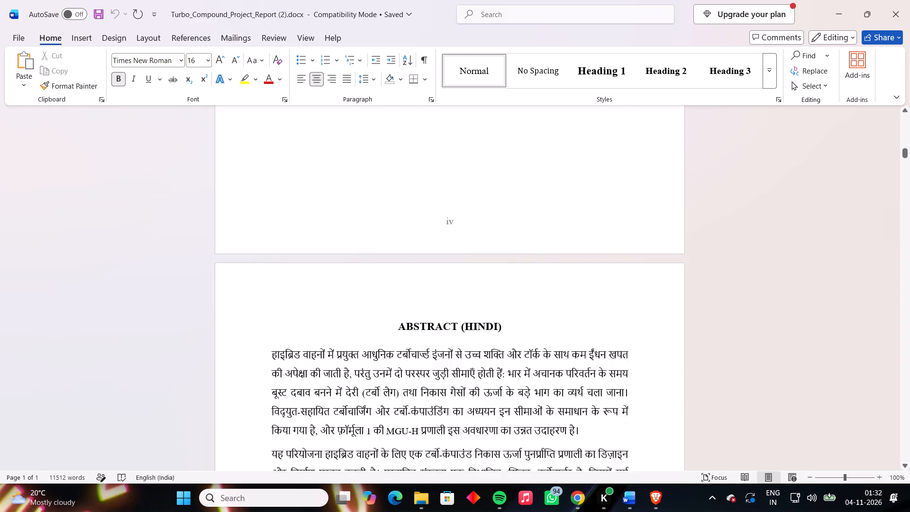
scroll(570, 351, down, 7)
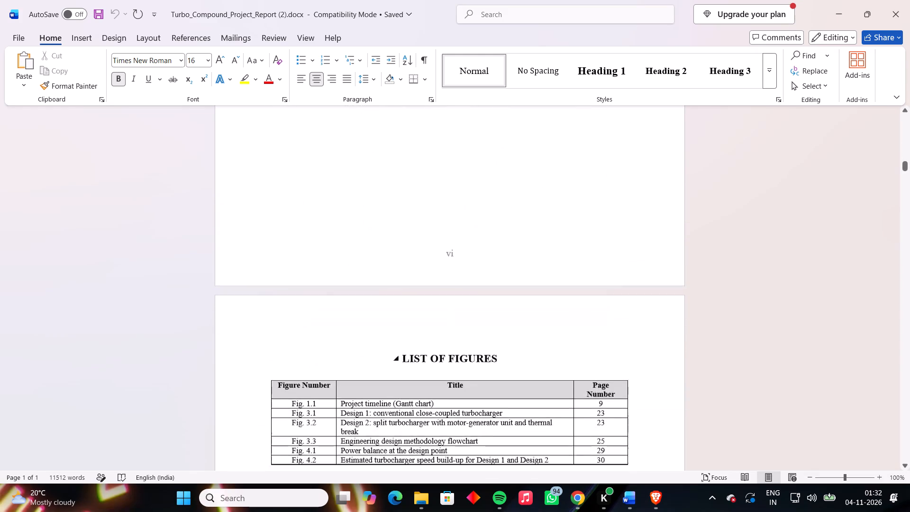
scroll(570, 351, down, 7)
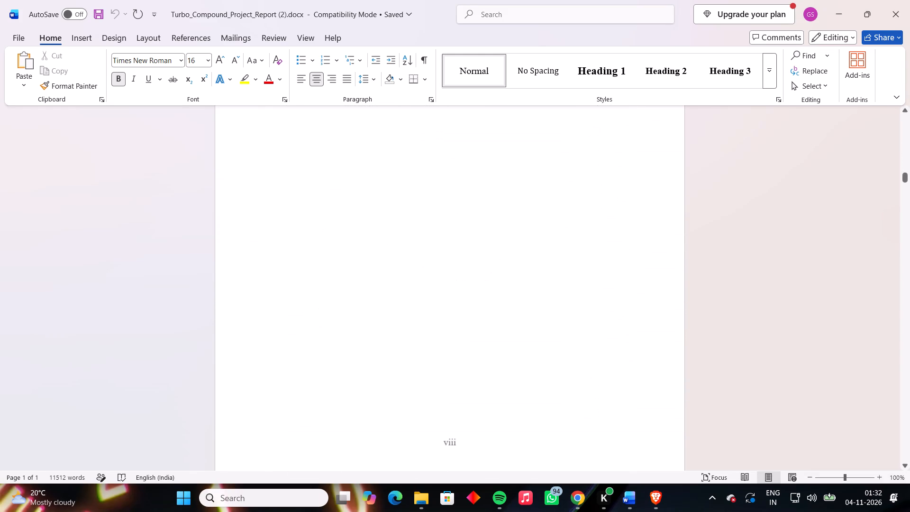
scroll(570, 351, down, 4)
scroll(570, 351, up, 1)
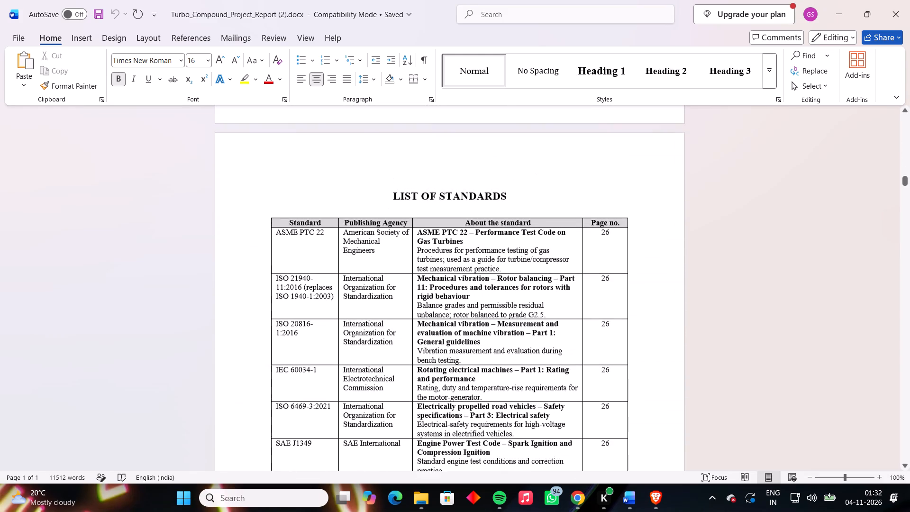
scroll(570, 351, down, 2)
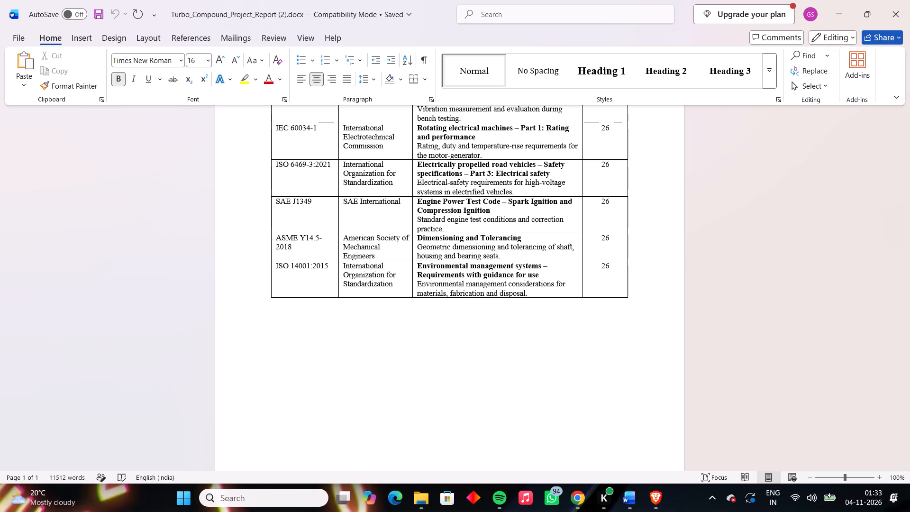
scroll(570, 351, up, 18)
scroll(570, 351, up, 6)
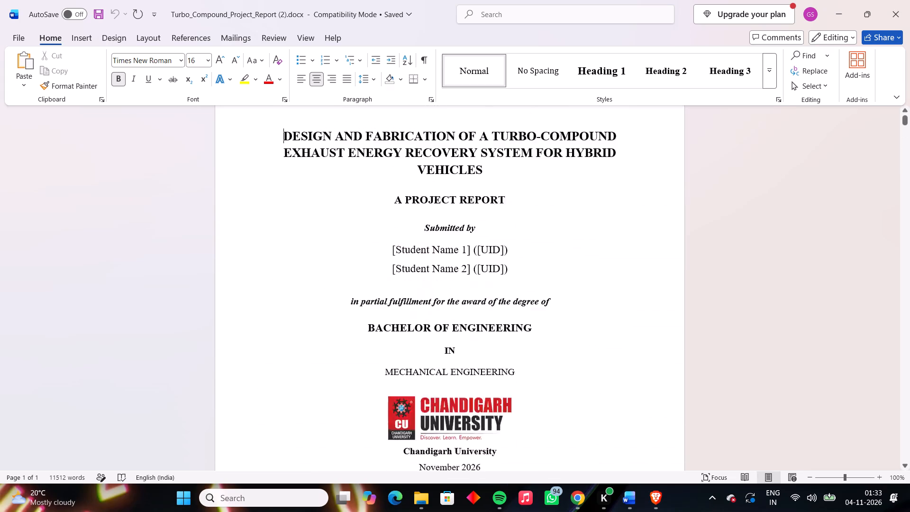
scroll(570, 351, up, 1)
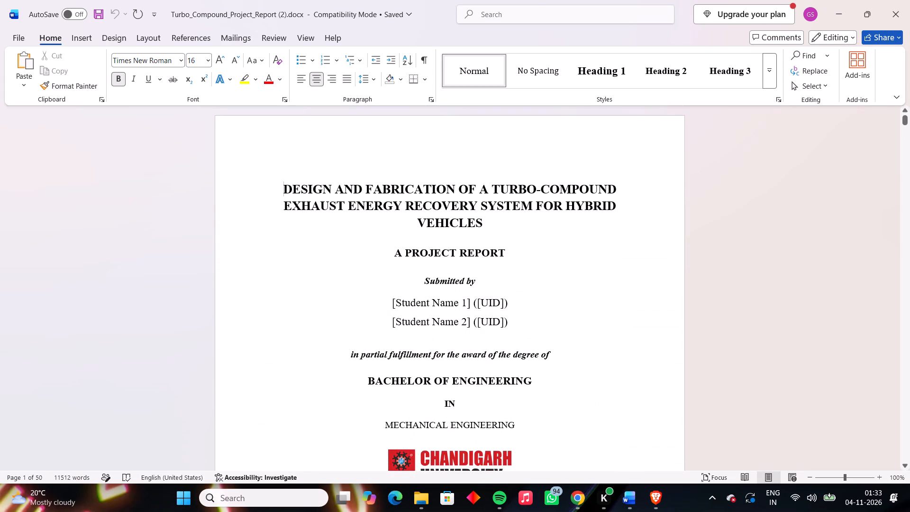
Replace the [Student Name 1] placeholder text on the title page with the first student's given name.
click(464, 302)
key(BackSpace)
key(BackSpace)
key(BackSpace)
key(BackSpace)
key(BackSpace)
key(BackSpace)
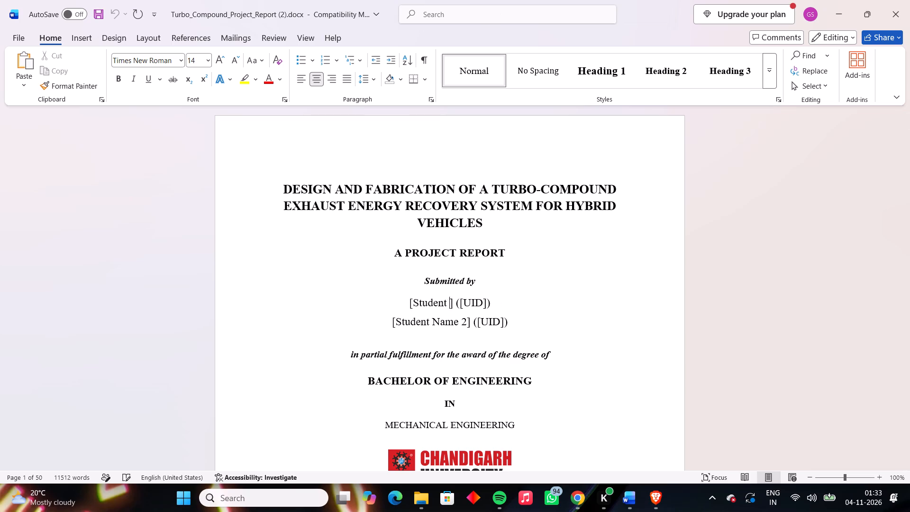
key(BackSpace)
key(BackSpace)
key(BackSpace)
key(BackSpace)
key(BackSpace)
key(BackSpace)
key(BackSpace)
key(BackSpace)
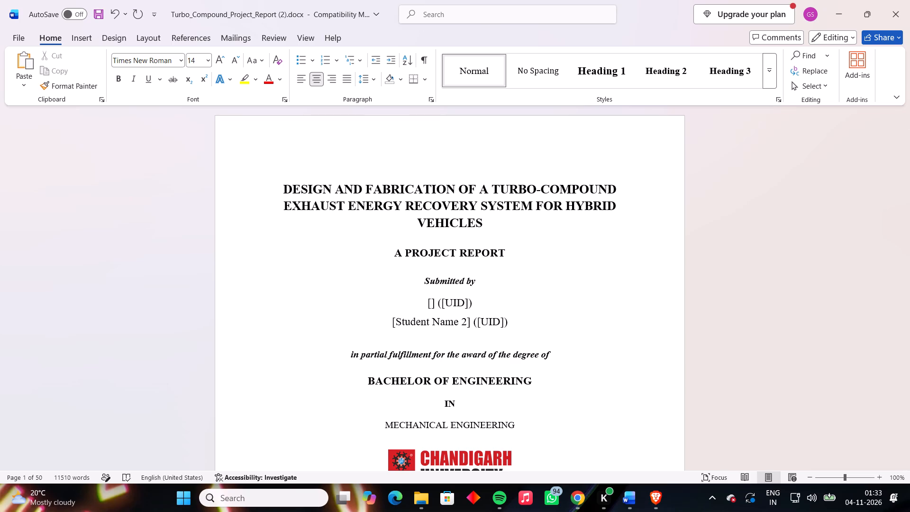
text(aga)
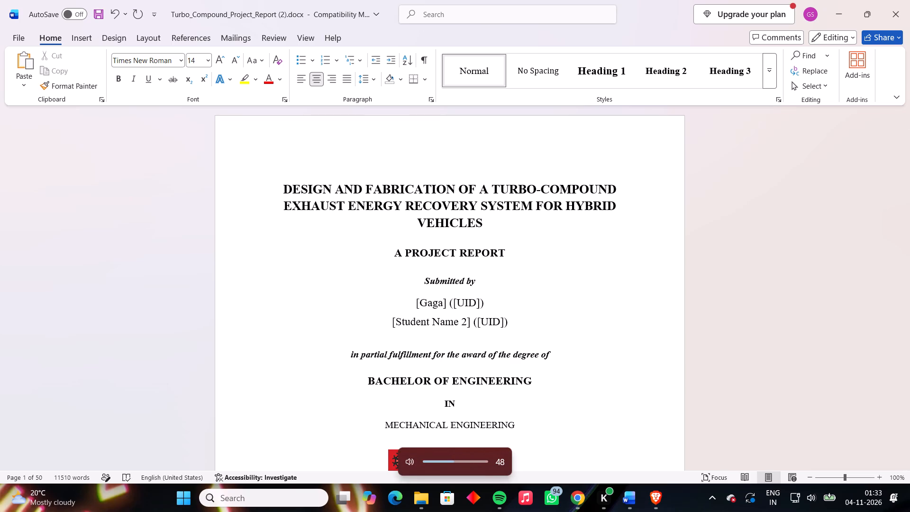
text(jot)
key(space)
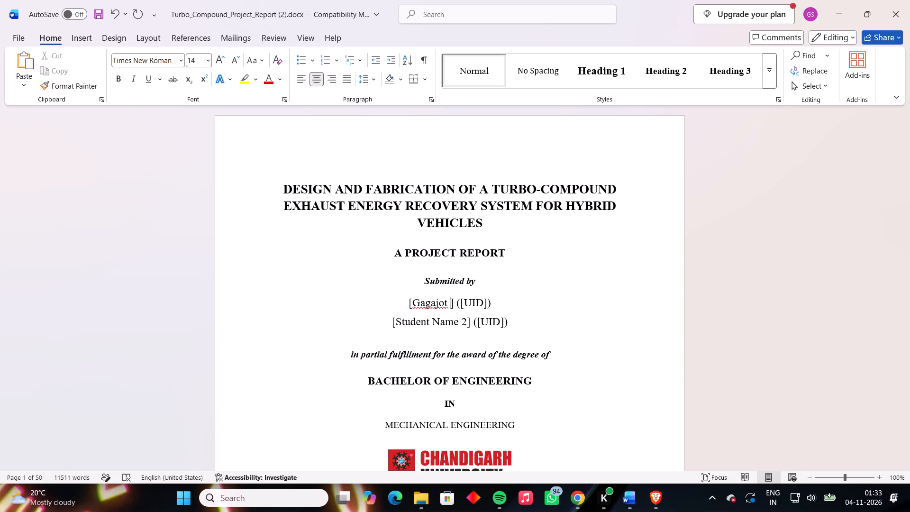
Insert the missing letter n in the first student's given name and add the surname after it.
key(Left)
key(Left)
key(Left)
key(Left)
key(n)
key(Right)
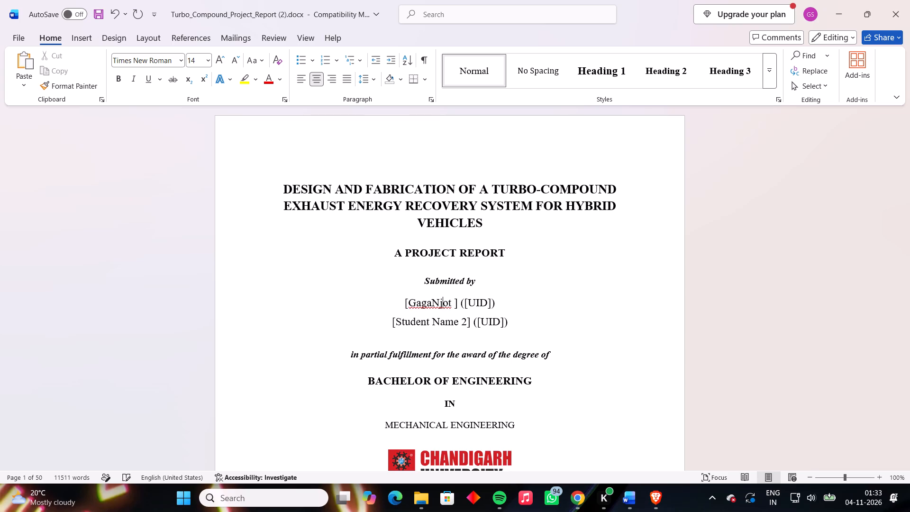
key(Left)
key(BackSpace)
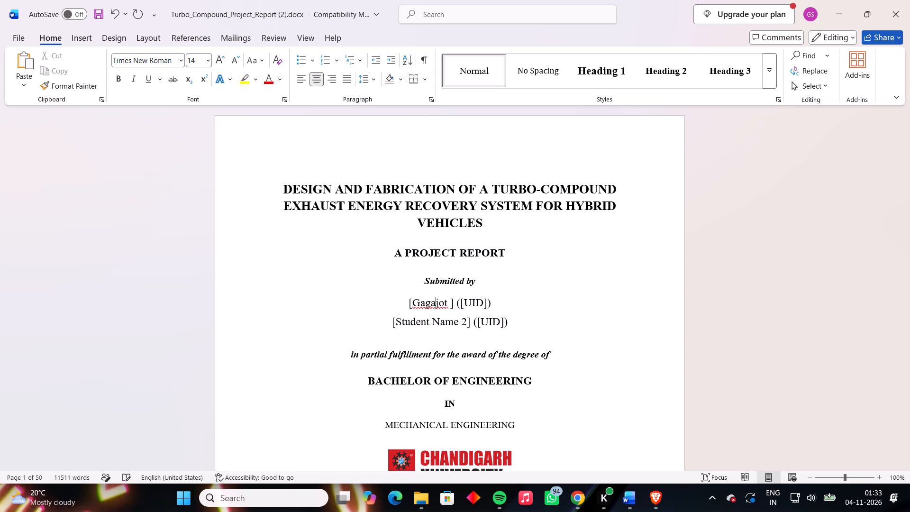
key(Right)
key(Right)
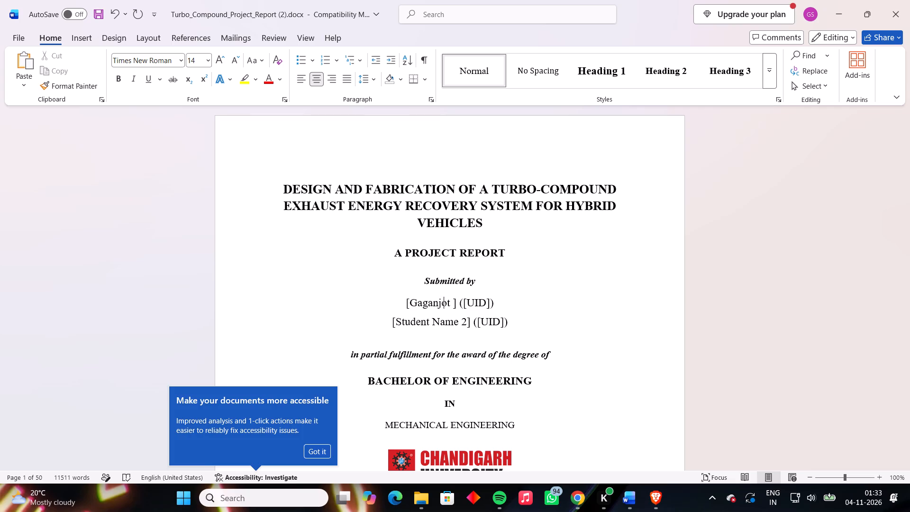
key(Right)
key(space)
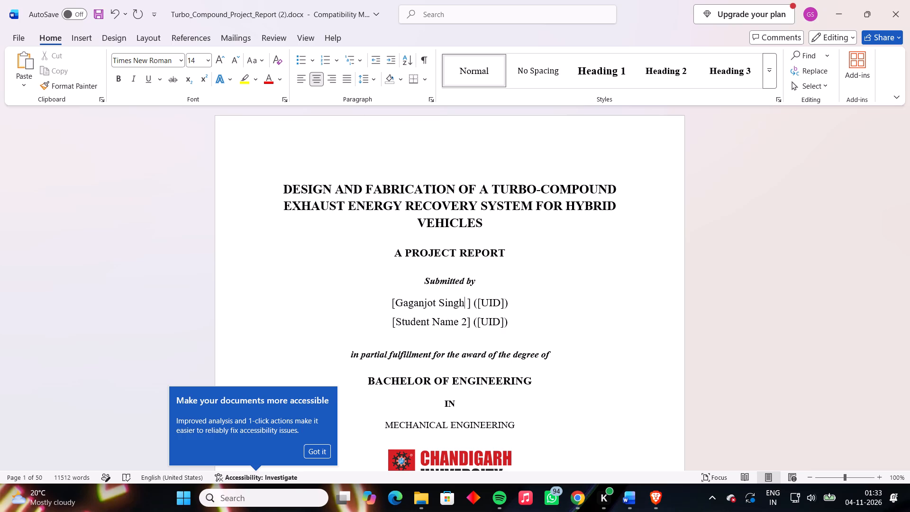
Remove the square brackets around the first student's name on the title page.
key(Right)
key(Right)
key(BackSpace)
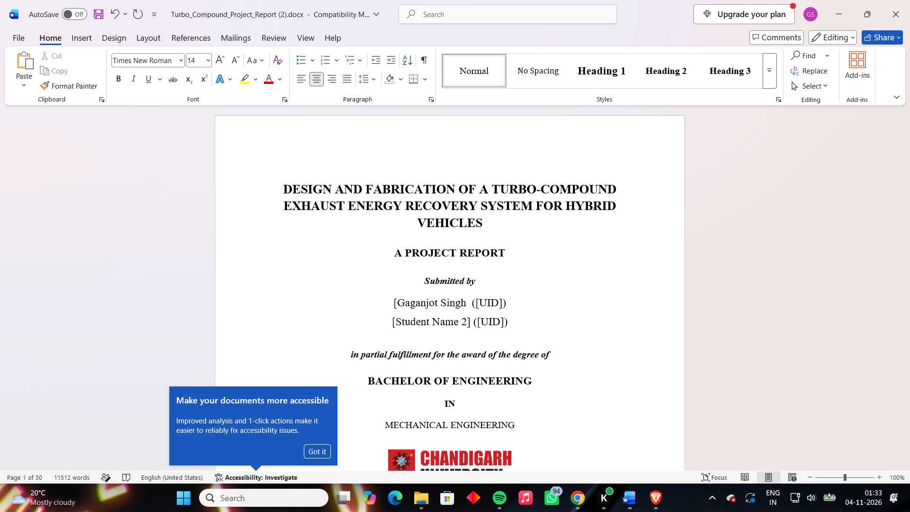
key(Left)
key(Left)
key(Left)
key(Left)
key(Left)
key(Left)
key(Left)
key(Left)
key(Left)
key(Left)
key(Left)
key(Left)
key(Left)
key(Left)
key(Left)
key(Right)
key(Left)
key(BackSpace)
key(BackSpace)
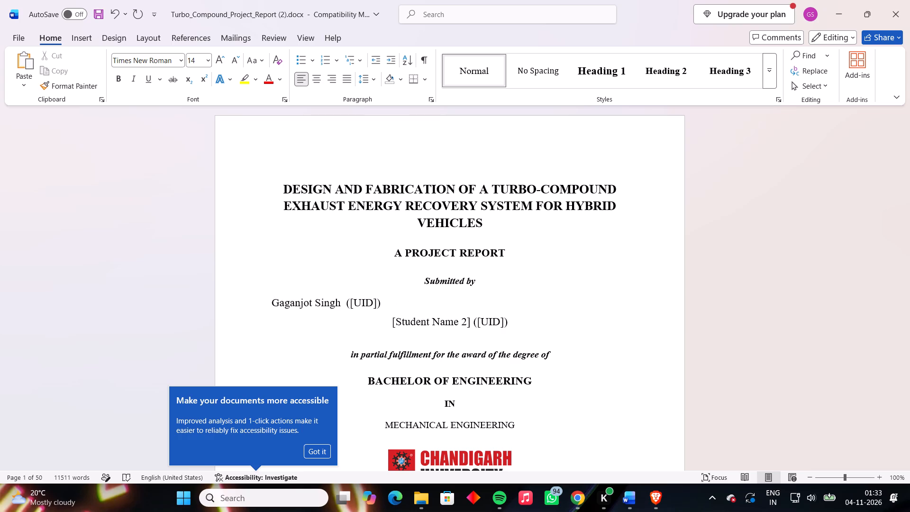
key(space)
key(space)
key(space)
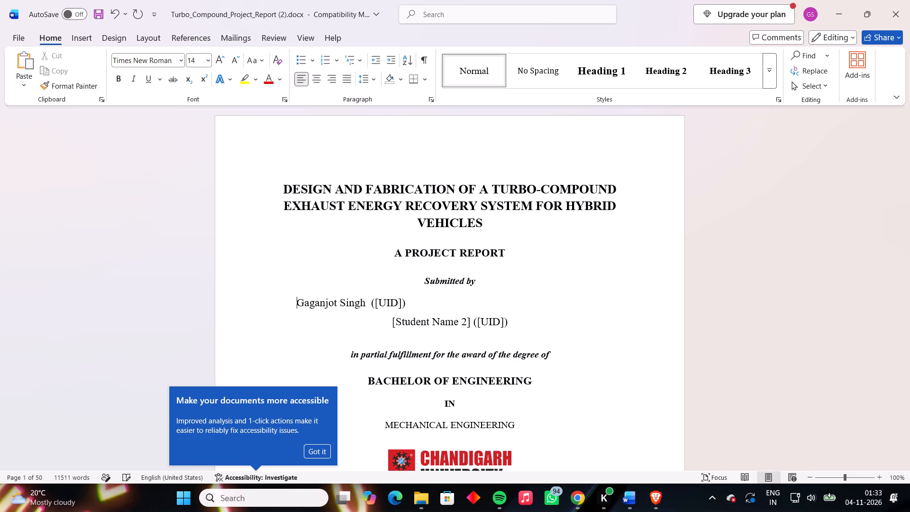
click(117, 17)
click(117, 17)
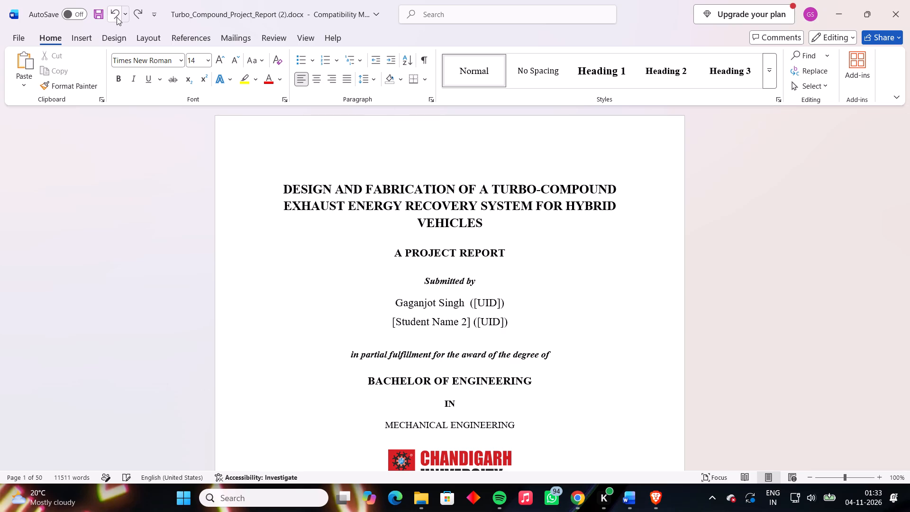
Replace the bracketed UID placeholder beside the first student's name with that student's UID, keeping the parentheses.
click(502, 302)
key(BackSpace)
key(BackSpace)
key(BackSpace)
key(BackSpace)
key(BackSpace)
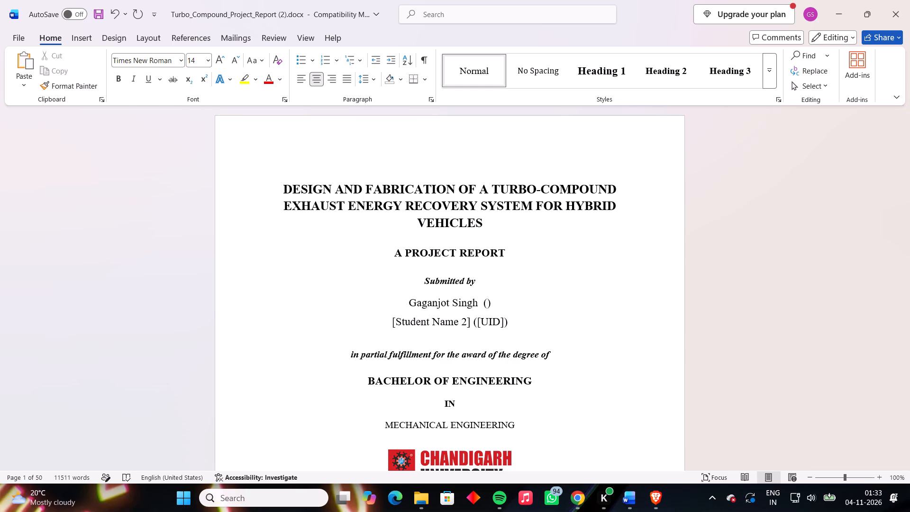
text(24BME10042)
click(541, 303)
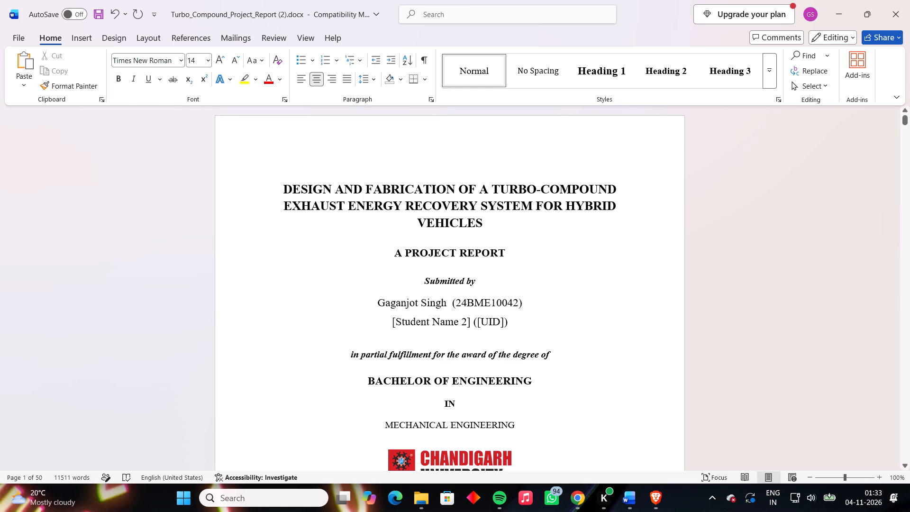
Remove the parentheses around the first student's UID on the title page.
key(BackSpace)
key(Left)
key(Left)
key(Left)
key(Left)
key(Left)
key(Left)
key(Left)
key(Left)
key(Left)
key(Left)
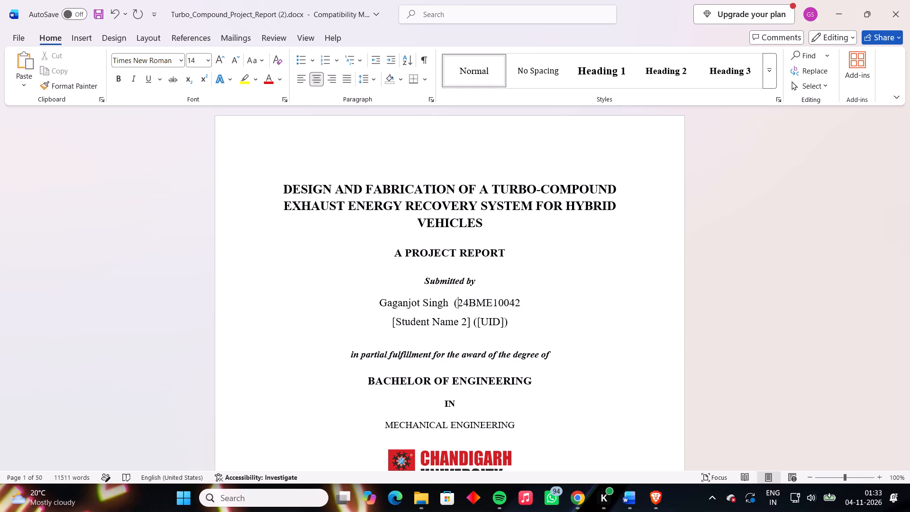
key(Right)
key(Left)
key(BackSpace)
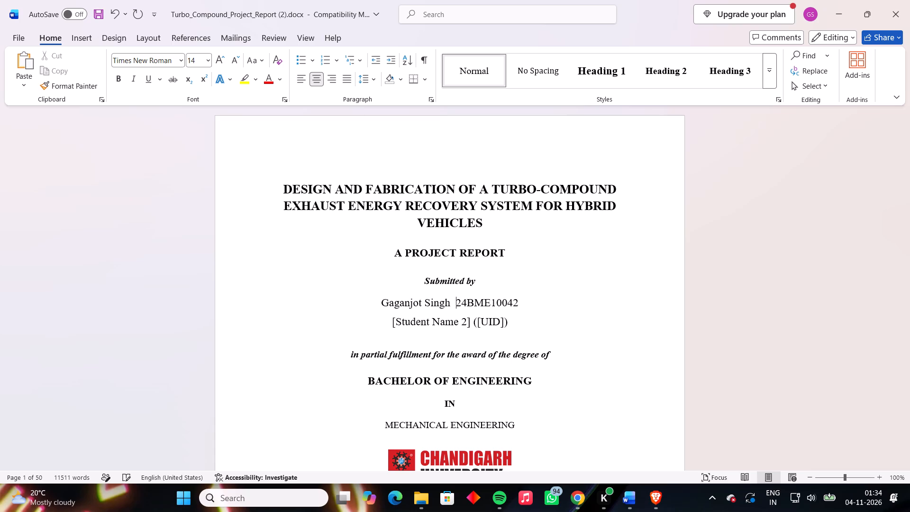
Apply the suggested single-space correction between the first student's surname and UID.
click(470, 321)
right_click(450, 303)
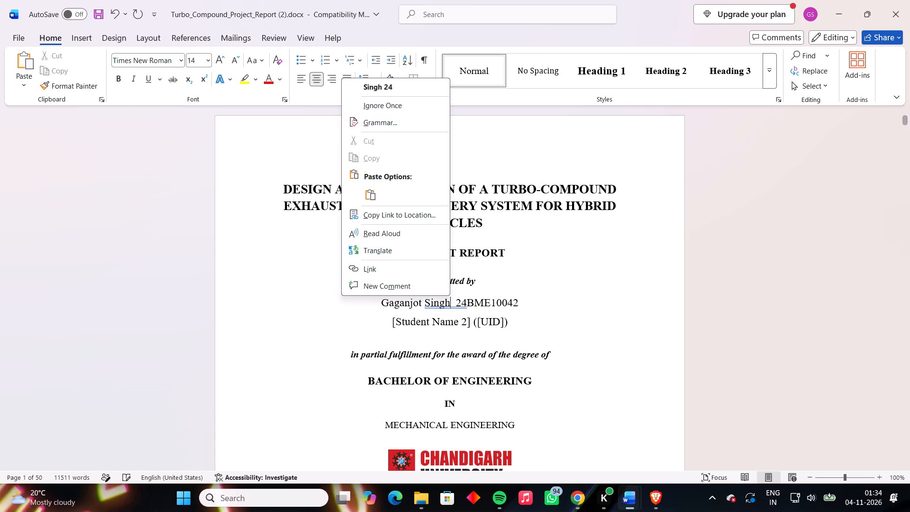
click(407, 86)
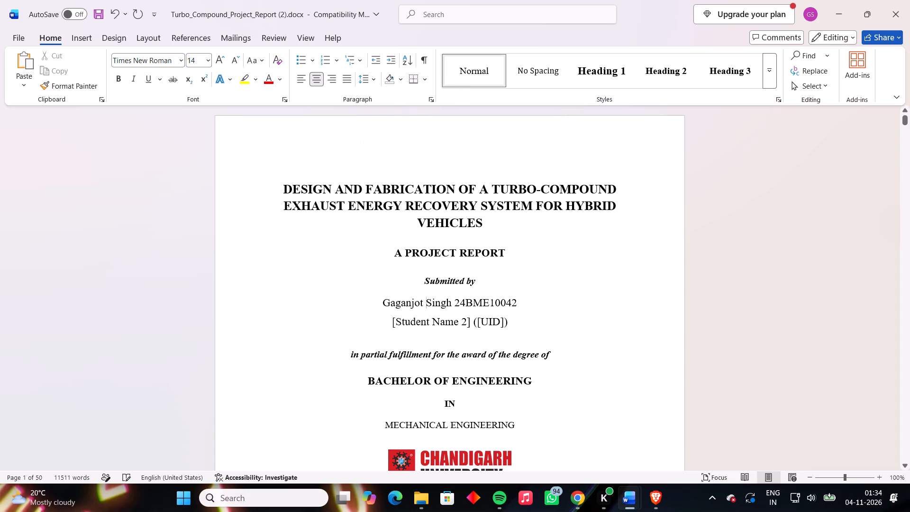
Replace the Student Name 2 placeholder text on the title page with the second student's given name and surname, keeping the square brackets.
click(468, 321)
key(BackSpace)
key(BackSpace)
key(BackSpace)
key(BackSpace)
key(BackSpace)
key(BackSpace)
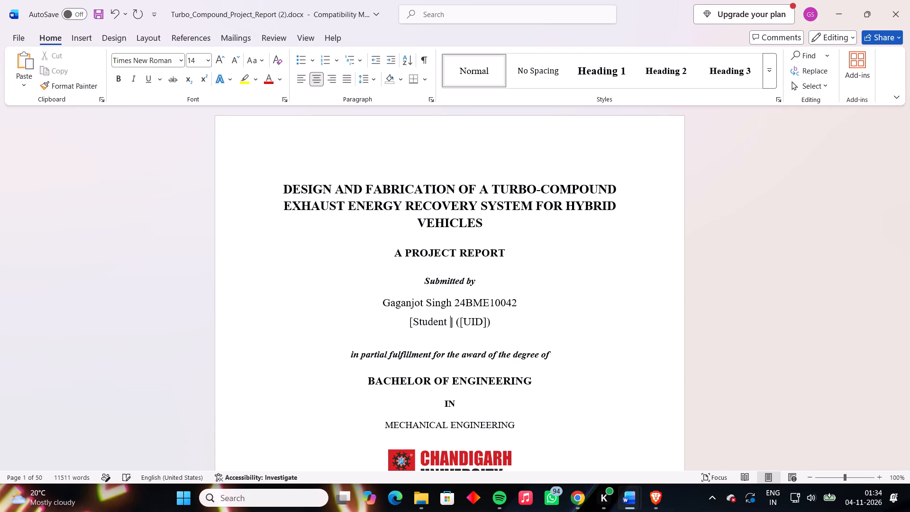
key(BackSpace)
key(BackSpace)
key(BackSpace)
key(BackSpace)
key(BackSpace)
key(BackSpace)
key(BackSpace)
key(BackSpace)
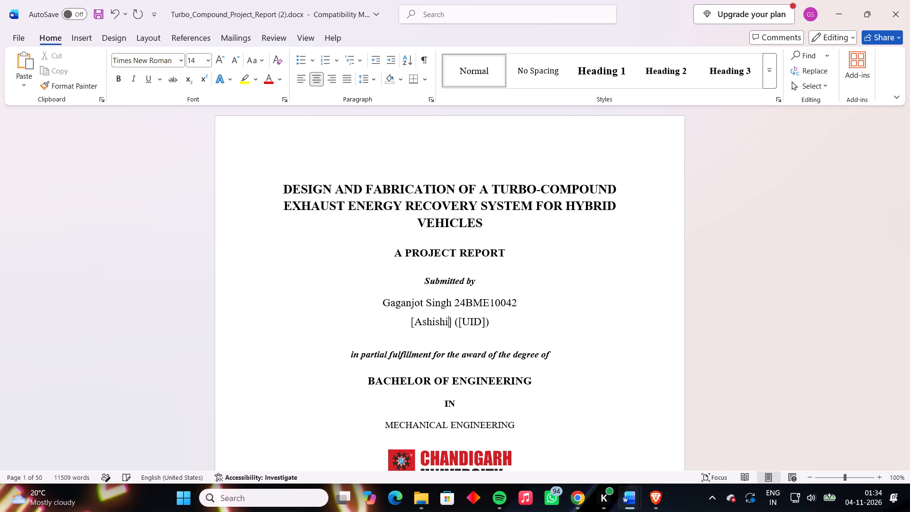
key(BackSpace)
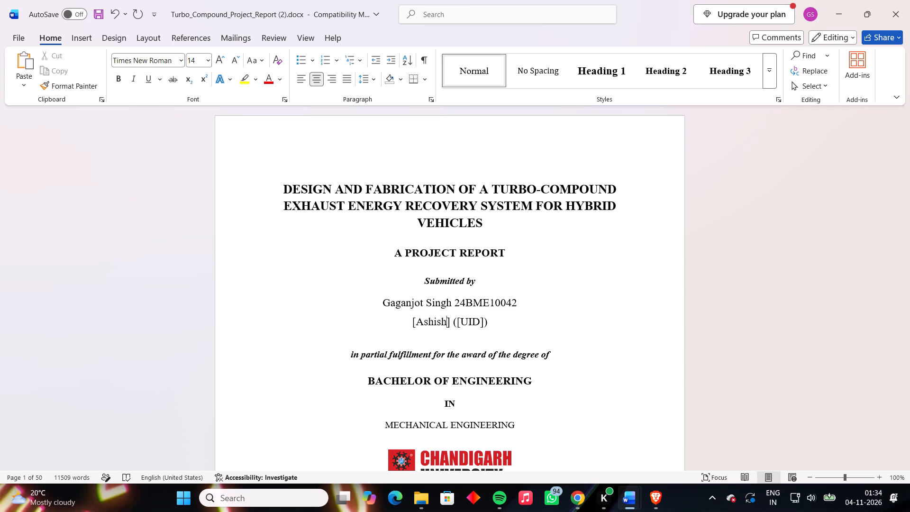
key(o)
key(BackSpace)
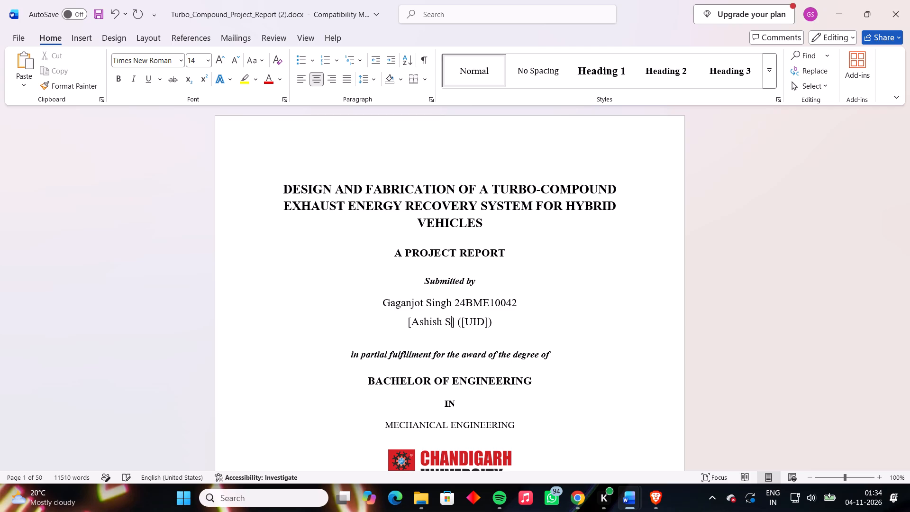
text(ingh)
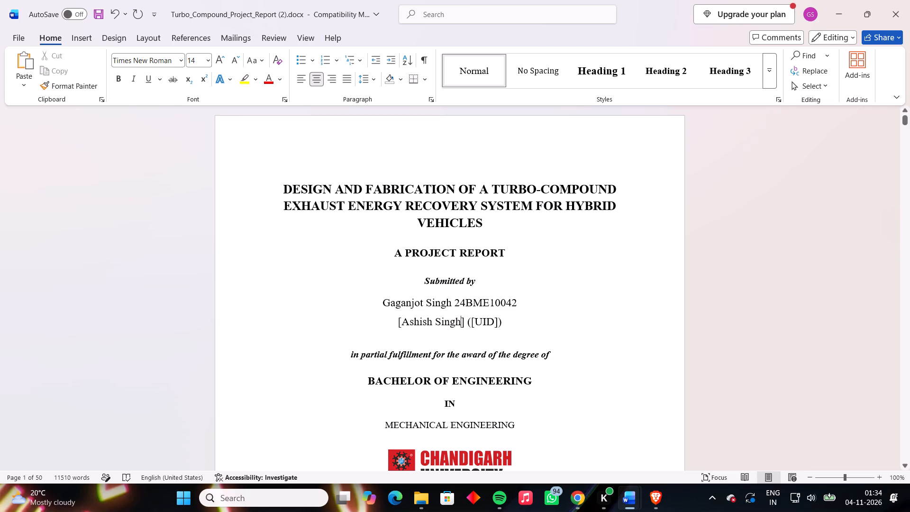
Remove the square brackets around the second student's name on the title page.
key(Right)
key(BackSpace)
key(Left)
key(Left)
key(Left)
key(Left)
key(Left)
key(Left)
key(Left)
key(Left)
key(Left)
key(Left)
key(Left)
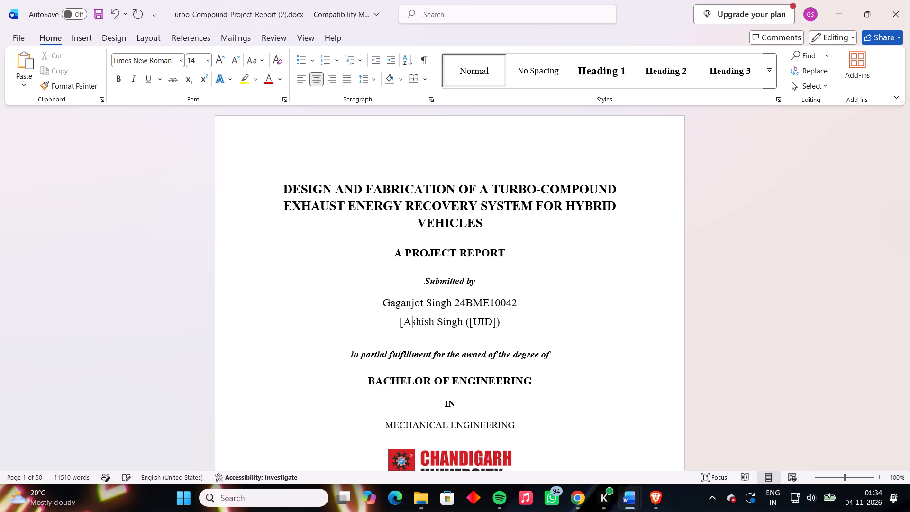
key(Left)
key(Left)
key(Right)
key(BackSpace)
Replace the UID placeholder text beside the second student's name with the same UID as the first student's.
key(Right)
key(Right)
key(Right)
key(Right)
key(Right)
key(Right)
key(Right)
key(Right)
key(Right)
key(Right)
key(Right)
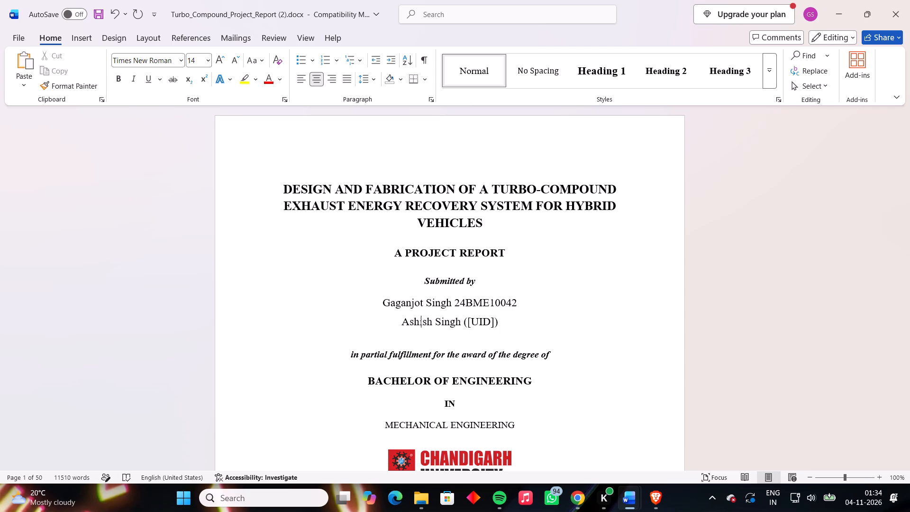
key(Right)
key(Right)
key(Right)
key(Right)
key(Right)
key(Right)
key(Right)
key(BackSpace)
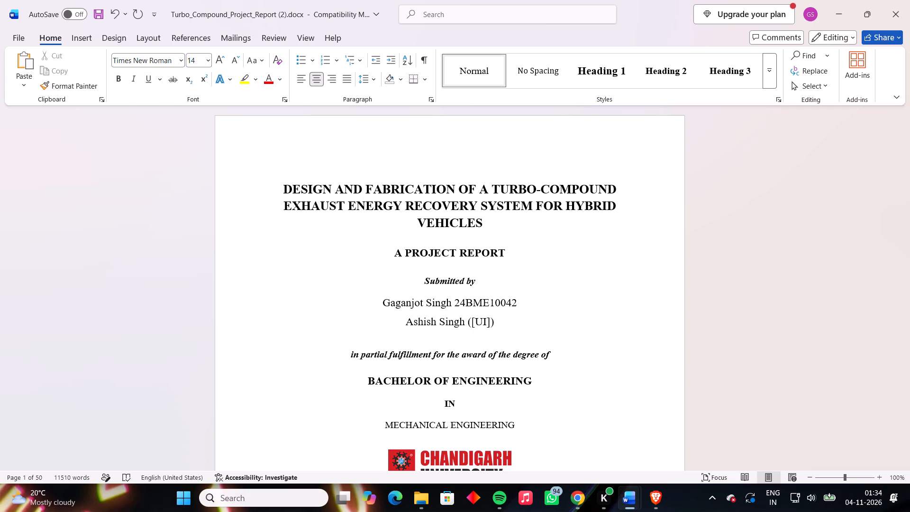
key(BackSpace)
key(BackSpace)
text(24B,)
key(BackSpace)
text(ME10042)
Remove the square brackets and parentheses around the second student's UID.
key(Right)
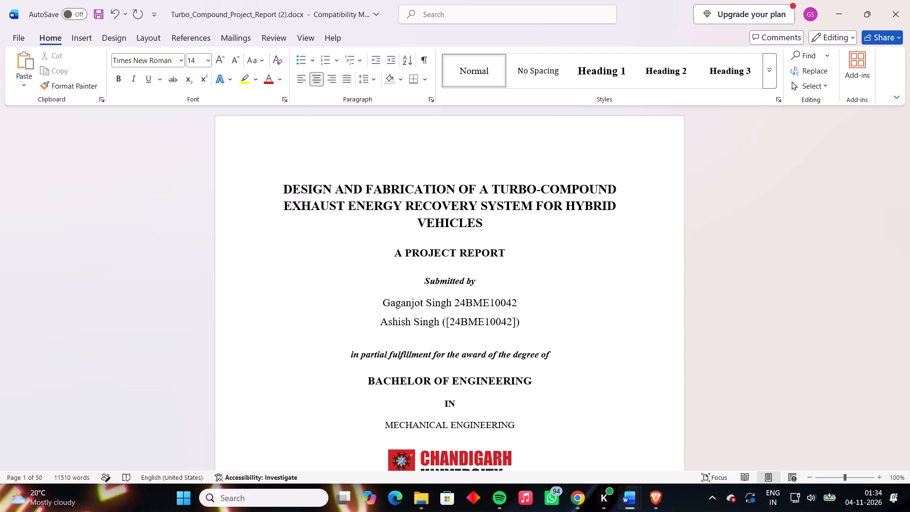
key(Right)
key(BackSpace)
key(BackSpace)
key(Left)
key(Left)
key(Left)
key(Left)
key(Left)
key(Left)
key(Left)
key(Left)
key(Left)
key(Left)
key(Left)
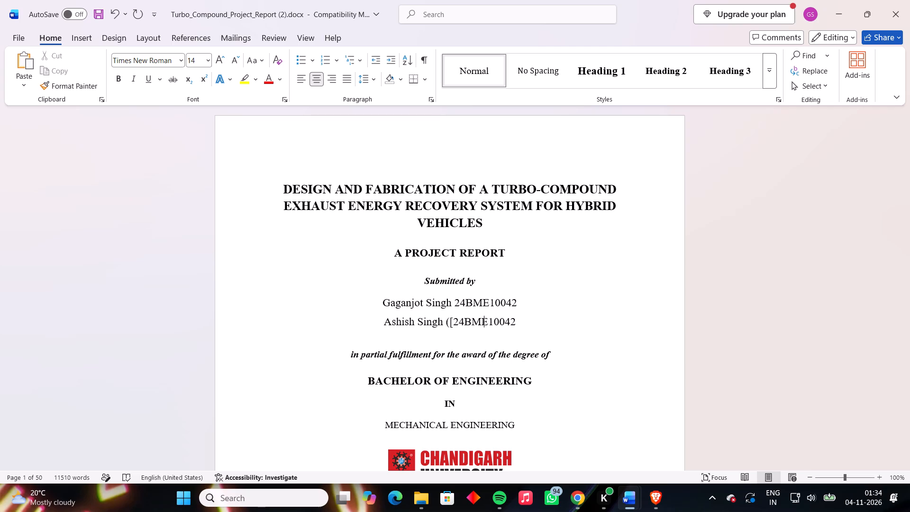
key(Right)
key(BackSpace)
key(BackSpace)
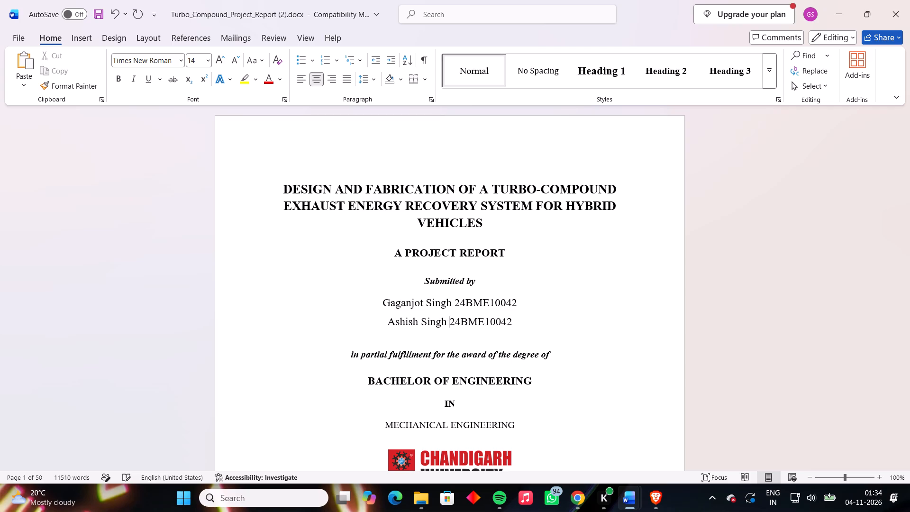
Delete the last digit of the second student's UID.
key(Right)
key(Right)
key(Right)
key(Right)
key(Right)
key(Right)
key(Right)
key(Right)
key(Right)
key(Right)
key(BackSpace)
Replace the space before the second student's UID with an opening parenthesis.
click(456, 298)
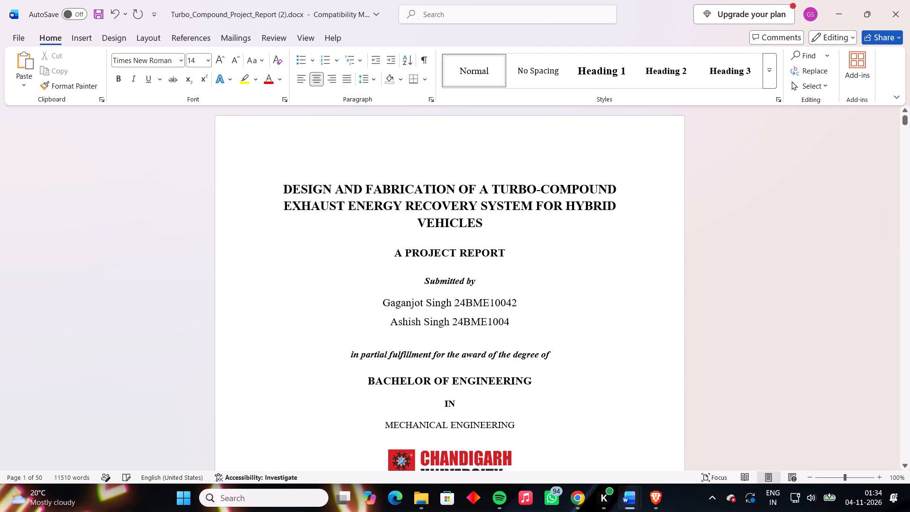
click(461, 328)
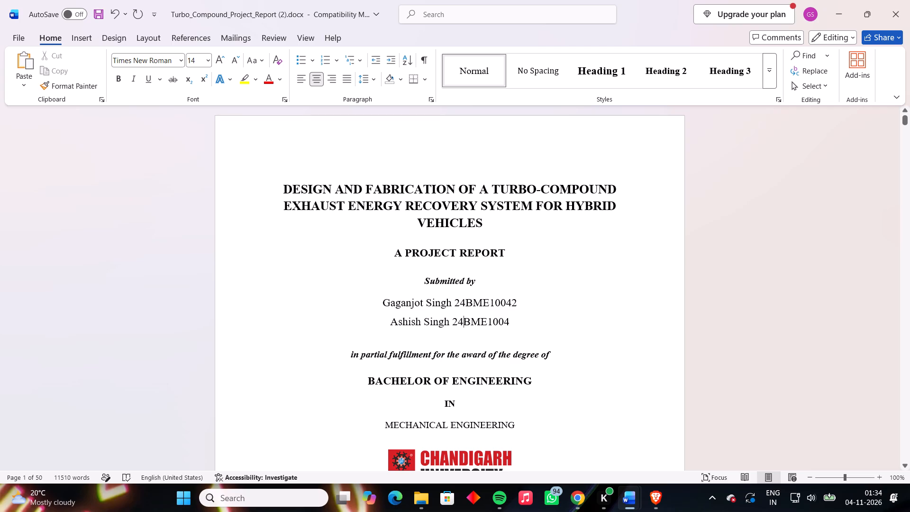
click(449, 322)
key(shift+parenleft)
key(Right)
key(BackSpace)
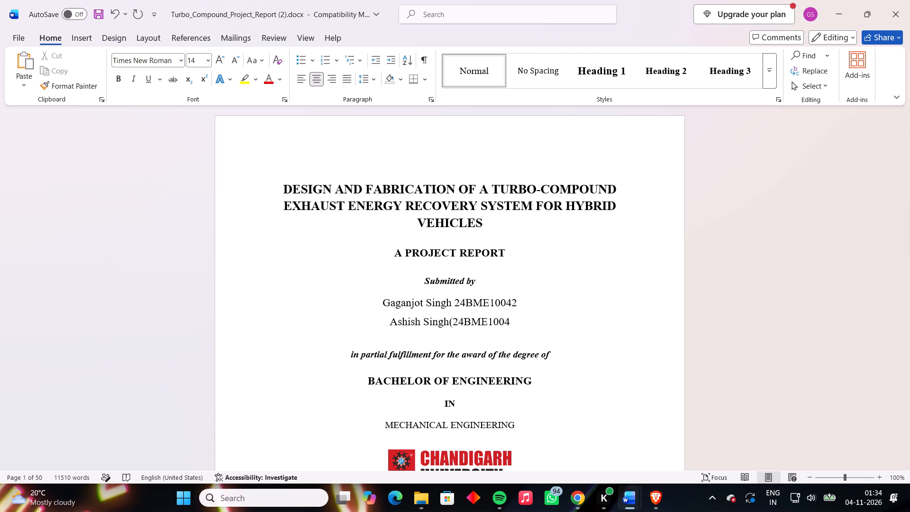
Apply the suggested spacing correction between the second student's surname and the opening parenthesis.
key(Right)
key(Right)
key(Right)
key(Right)
key(Right)
key(Right)
key(Right)
key(Right)
key(Right)
key(Right)
key(Right)
key(Right)
key(Left)
right_click(445, 323)
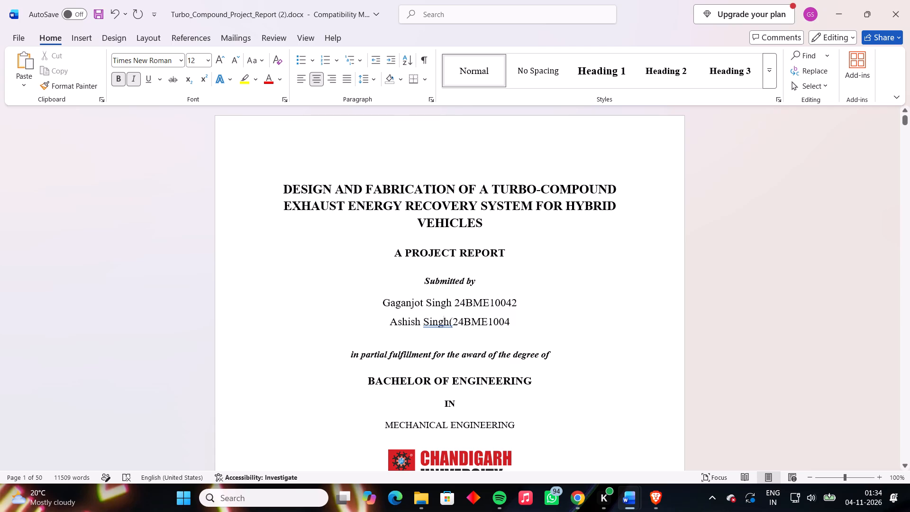
click(401, 111)
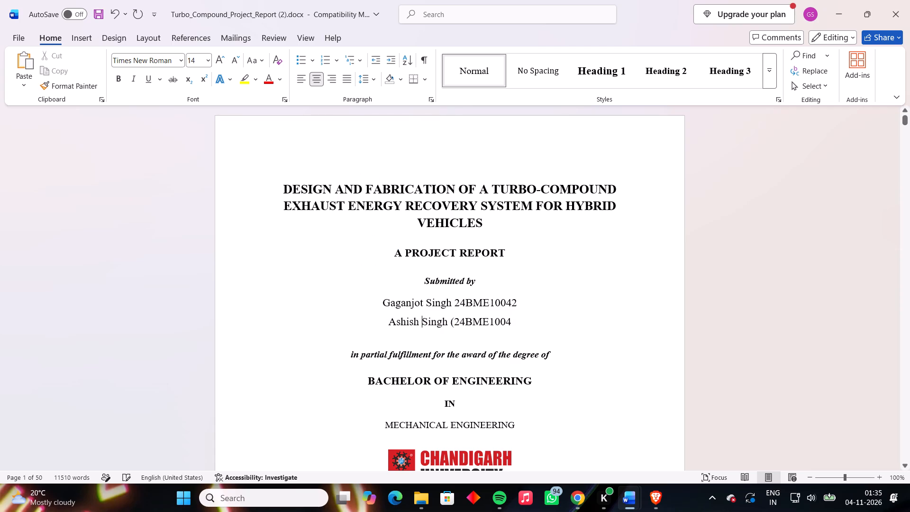
Complete the second student's UID with the final digit 6 and a closing parenthesis.
click(514, 328)
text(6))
Enclose the first student's UID in parentheses on the cover page.
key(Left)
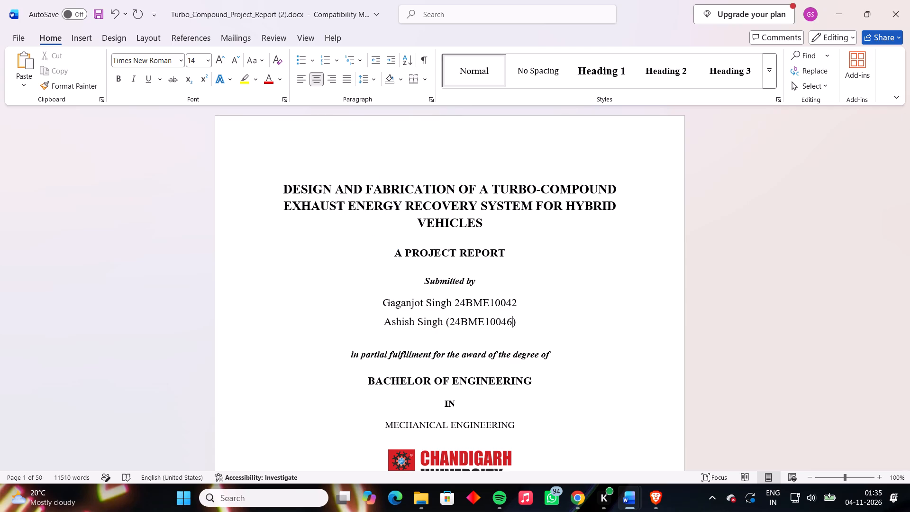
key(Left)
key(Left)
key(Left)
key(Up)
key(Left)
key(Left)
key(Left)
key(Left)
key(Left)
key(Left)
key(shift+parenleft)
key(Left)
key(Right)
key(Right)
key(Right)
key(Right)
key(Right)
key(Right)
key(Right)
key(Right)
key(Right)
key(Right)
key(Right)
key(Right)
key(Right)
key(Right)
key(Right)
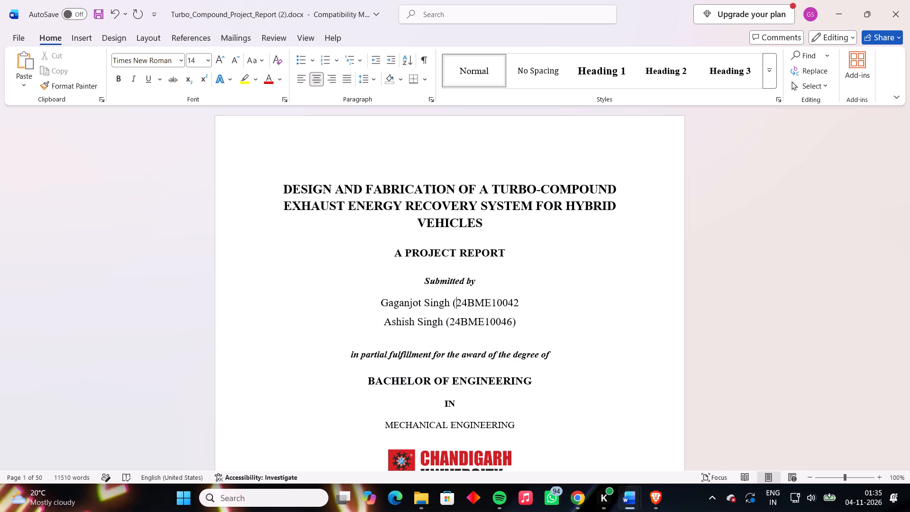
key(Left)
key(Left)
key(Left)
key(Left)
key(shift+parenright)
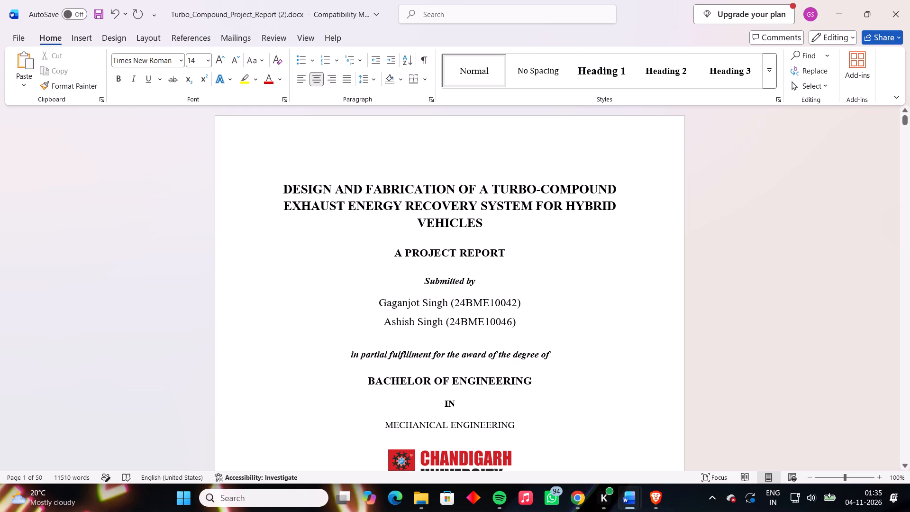
Add the third student's full name and parenthesised UID on a new line below the second student.
click(527, 315)
key(Return)
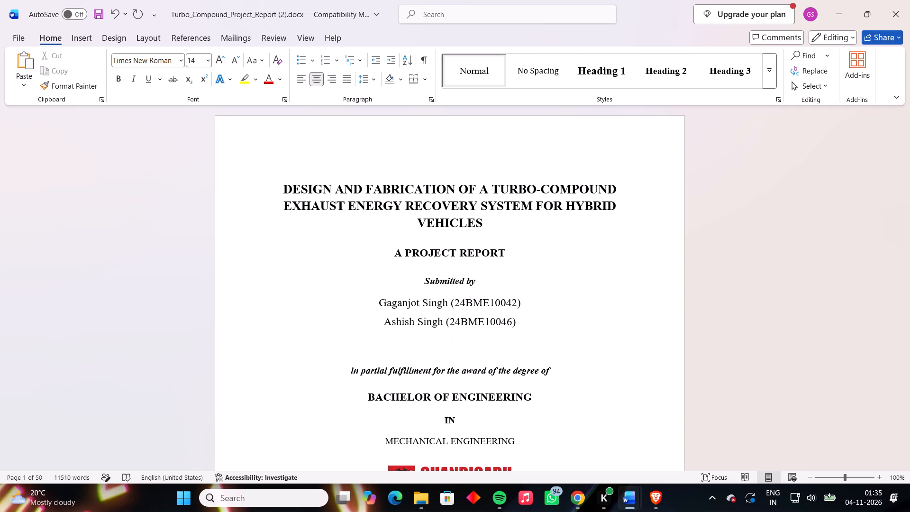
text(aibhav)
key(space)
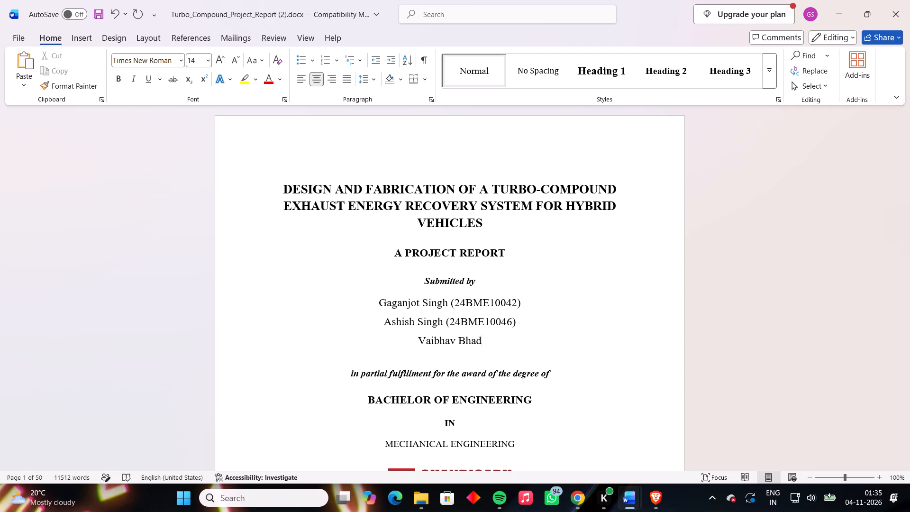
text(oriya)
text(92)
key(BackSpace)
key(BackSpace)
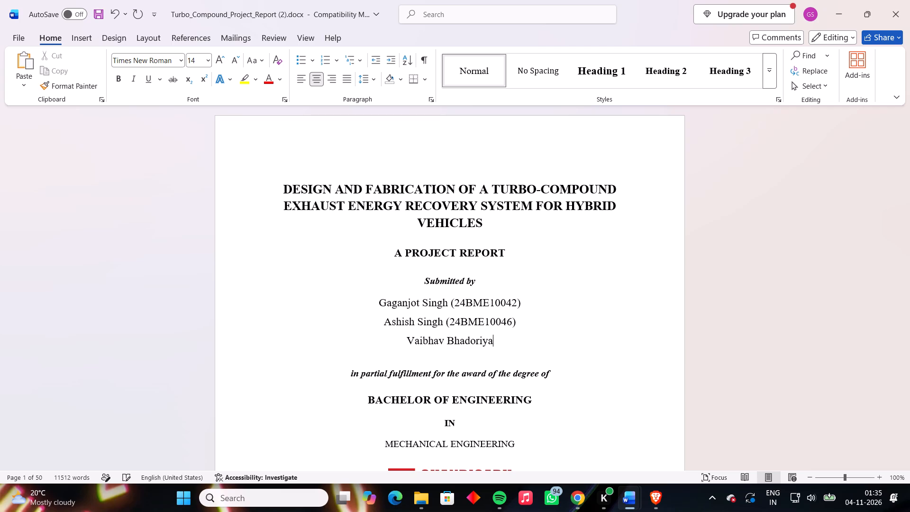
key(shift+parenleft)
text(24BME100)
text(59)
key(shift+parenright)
Add the fourth student's full name and parenthesised UID on a new line below the third student.
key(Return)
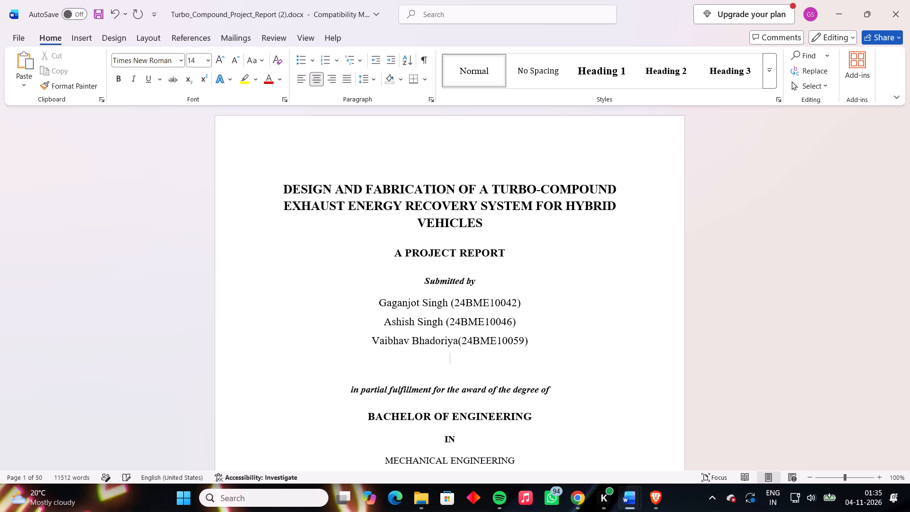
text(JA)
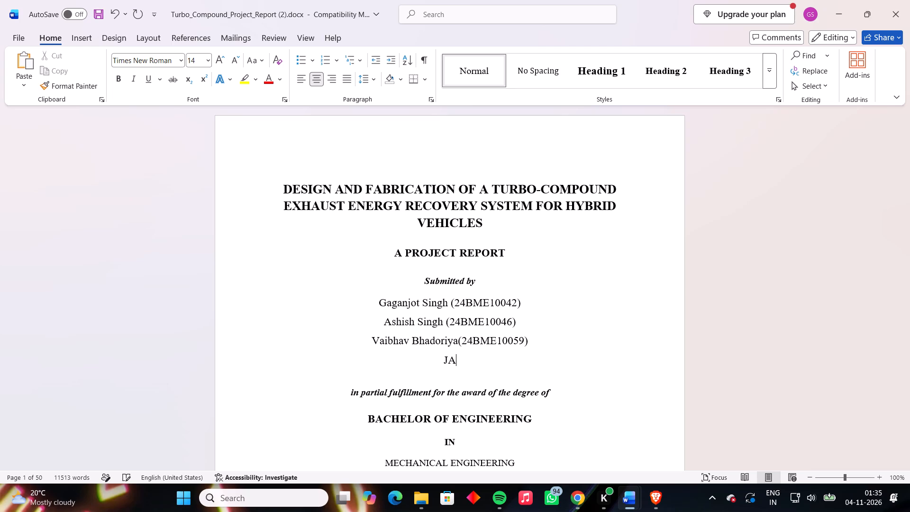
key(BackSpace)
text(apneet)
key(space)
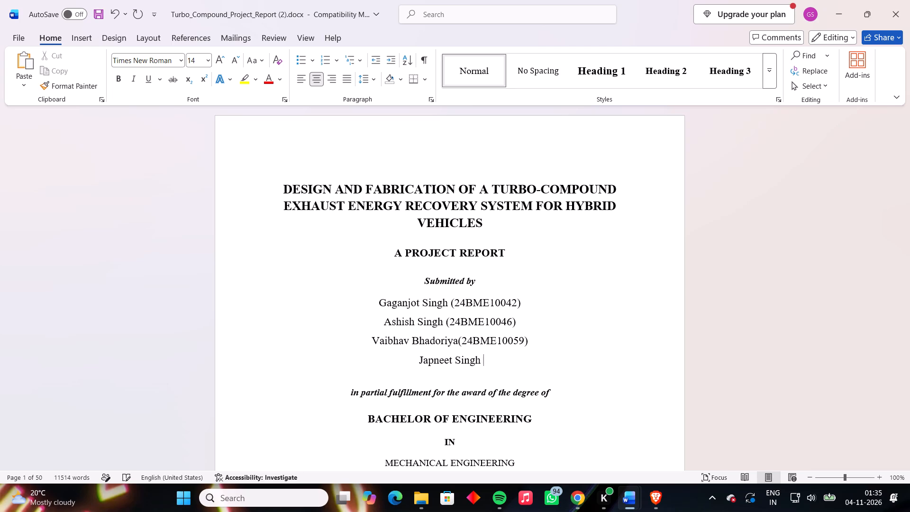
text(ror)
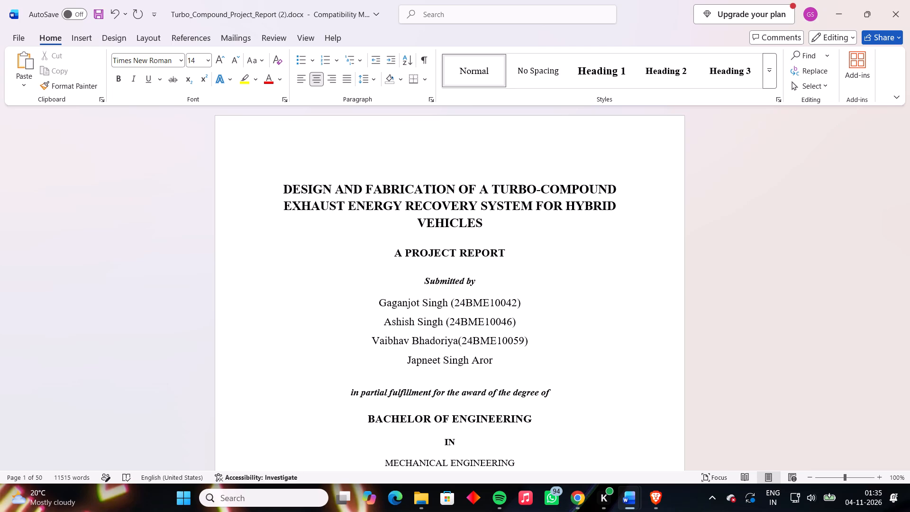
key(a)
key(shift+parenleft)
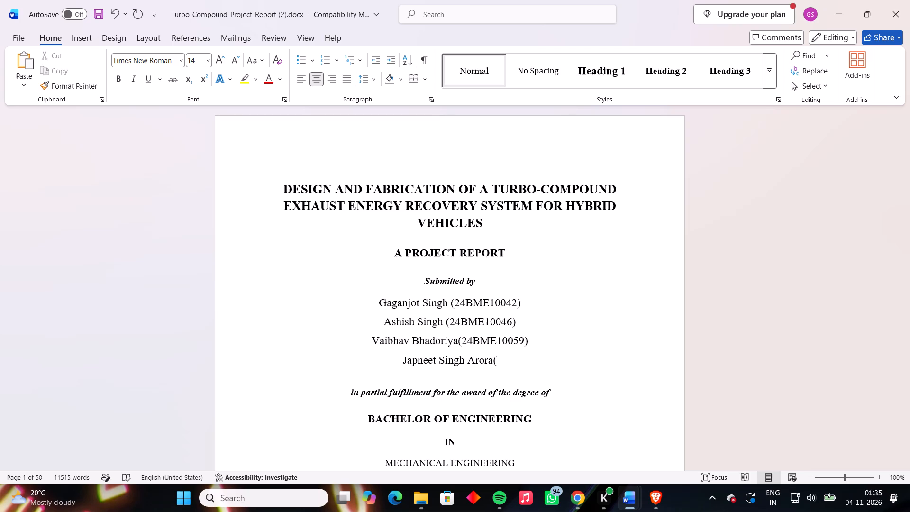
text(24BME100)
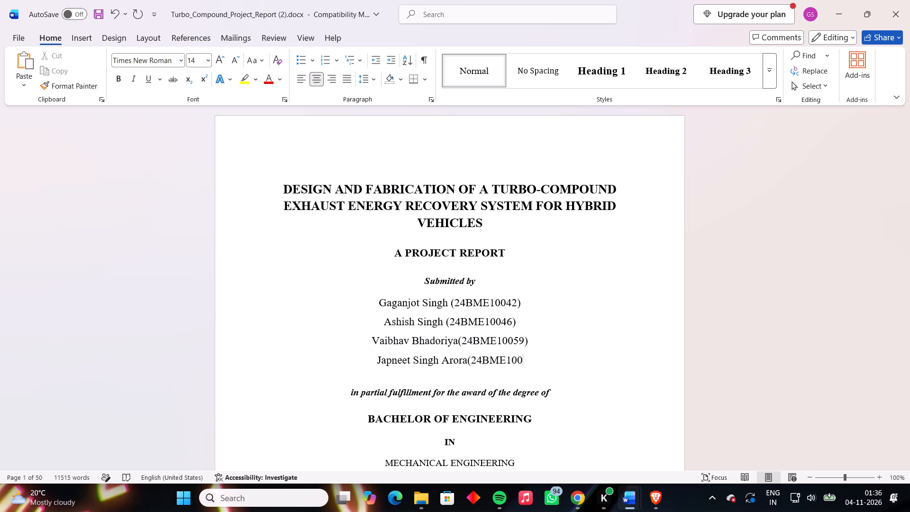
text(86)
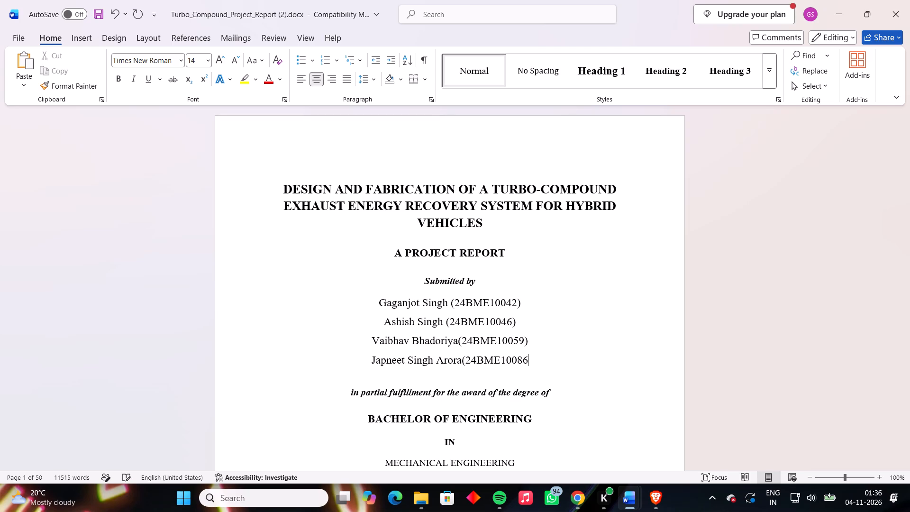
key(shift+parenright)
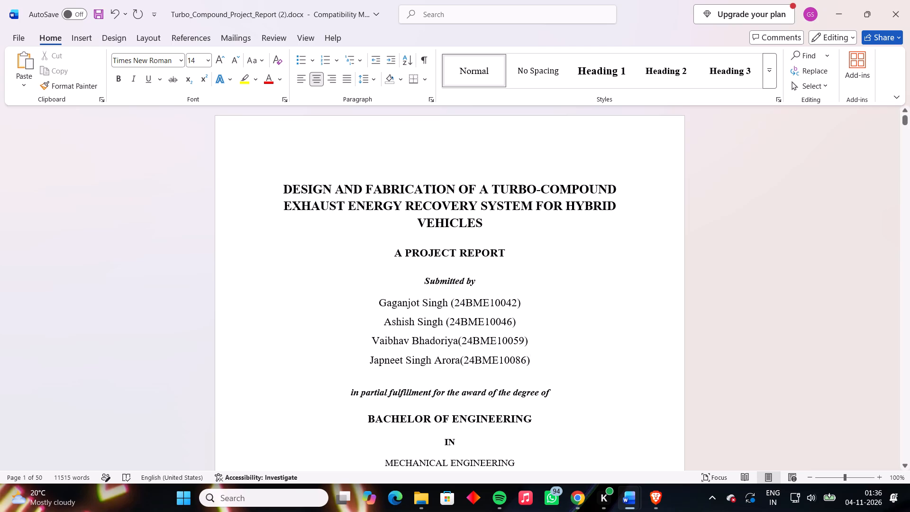
Insert a blank line above "Submitted by" on the cover page.
scroll(456, 369, down, 3)
scroll(456, 369, up, 2)
scroll(453, 338, down, 1)
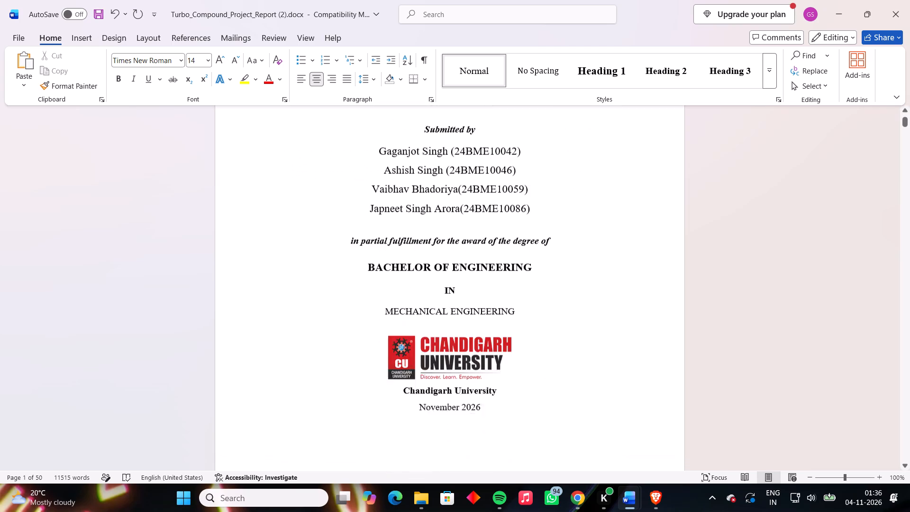
scroll(453, 338, down, 1)
scroll(453, 338, up, 1)
click(422, 163)
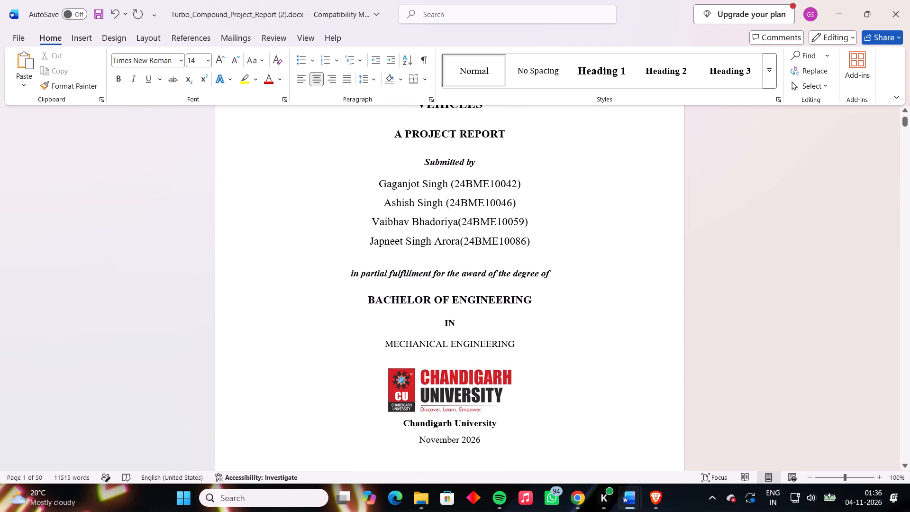
key(Return)
Insert a blank line above "BACHELOR OF ENGINEERING" and another above "in partial fulfillment for the award of the degree of".
scroll(422, 163, down, 1)
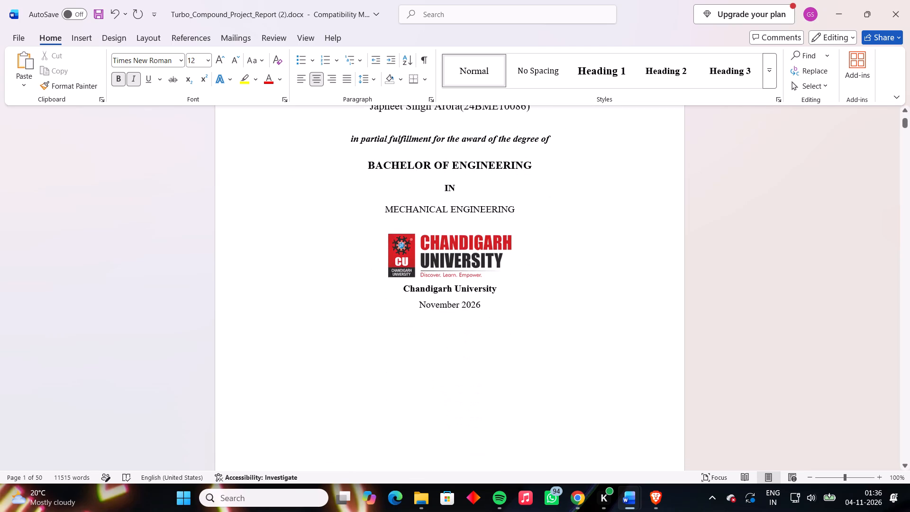
scroll(379, 194, up, 1)
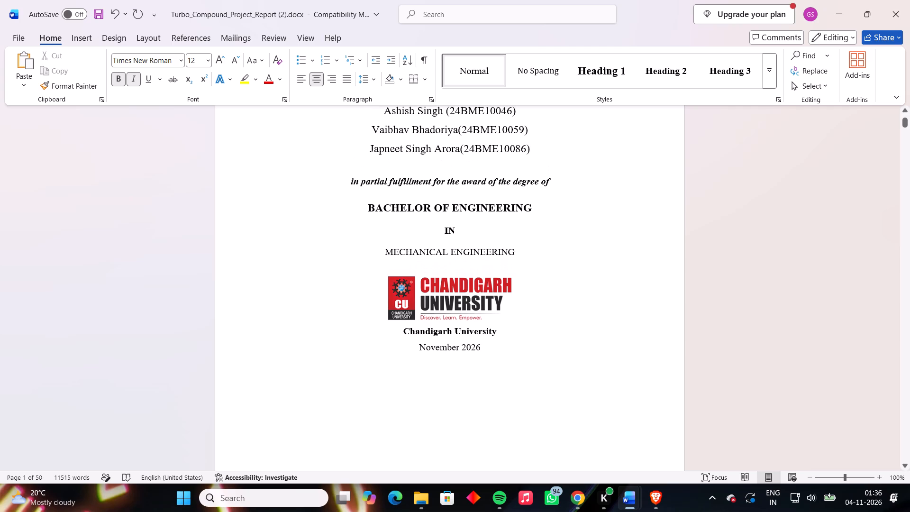
click(357, 207)
key(Return)
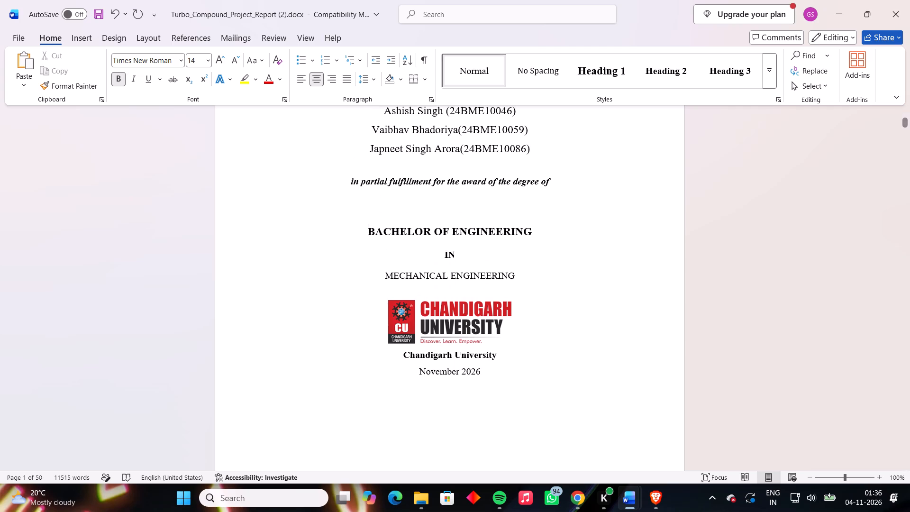
click(346, 181)
key(Return)
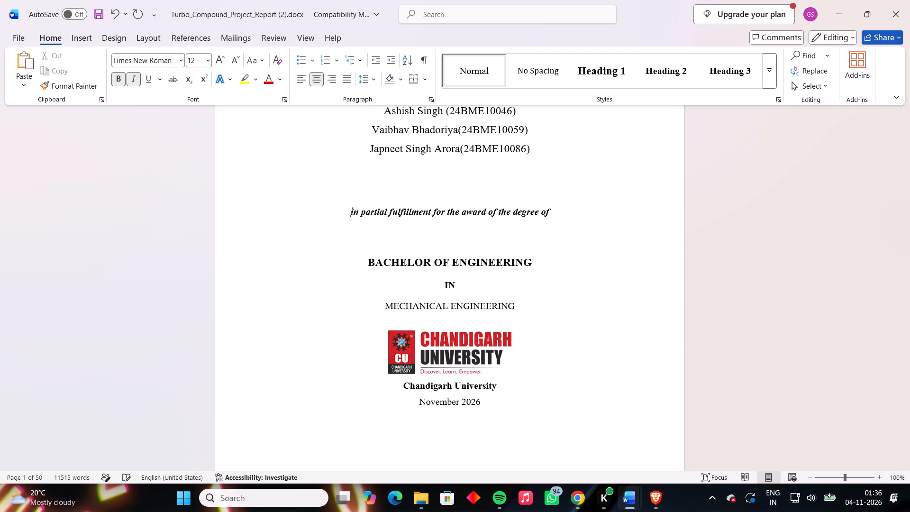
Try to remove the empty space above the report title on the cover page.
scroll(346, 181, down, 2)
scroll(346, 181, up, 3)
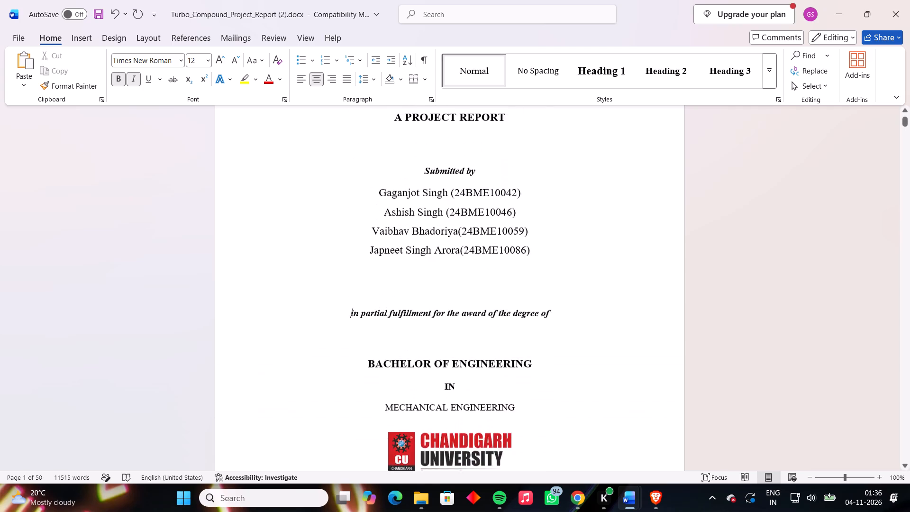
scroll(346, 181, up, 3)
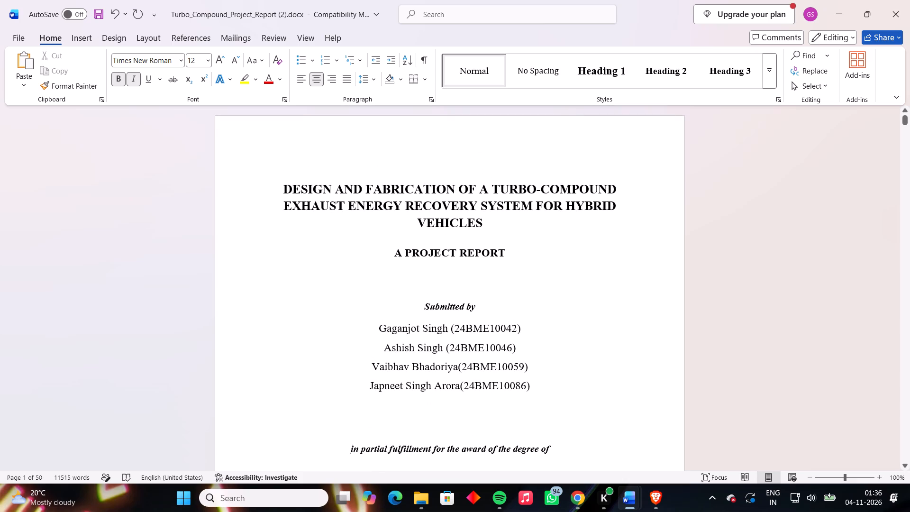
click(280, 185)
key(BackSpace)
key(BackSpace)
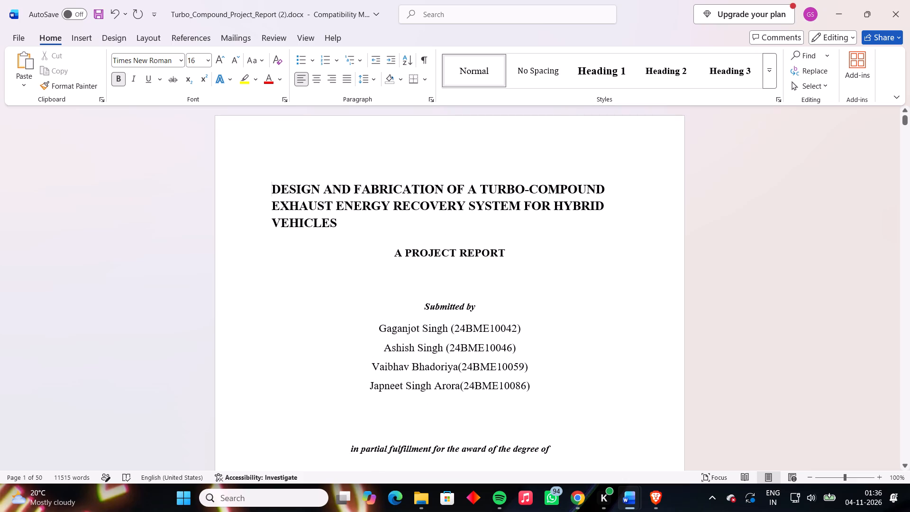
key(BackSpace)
Centre-align the three-line report title on the cover page.
drag(274, 184, 333, 223)
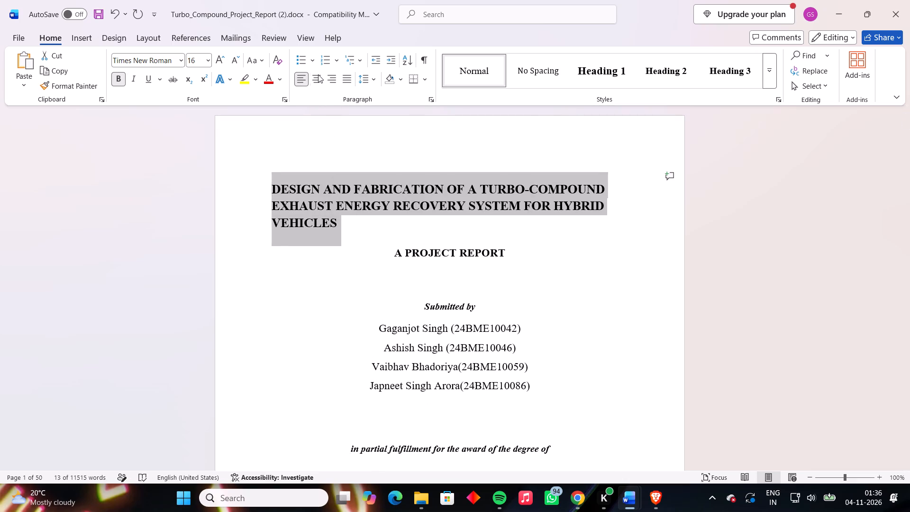
click(318, 74)
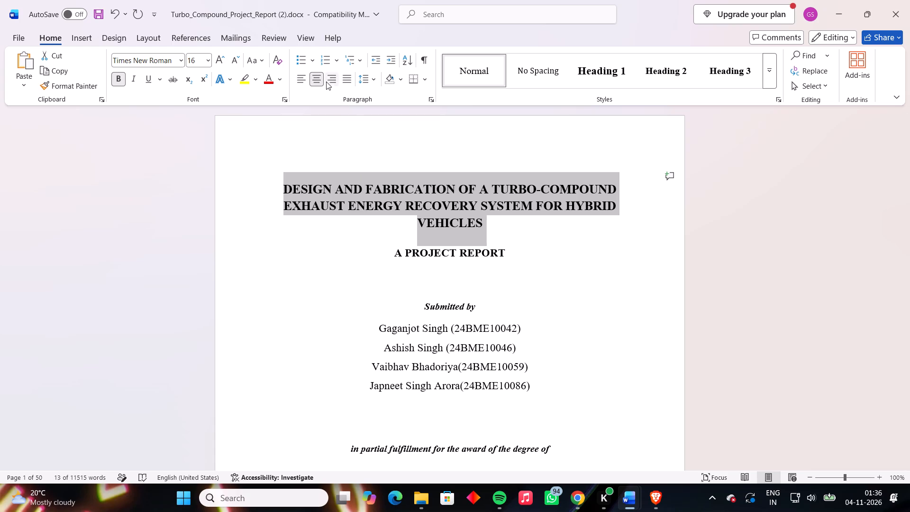
click(275, 281)
Copy all four student lines, names with UIDs, from the cover page.
scroll(275, 281, down, 4)
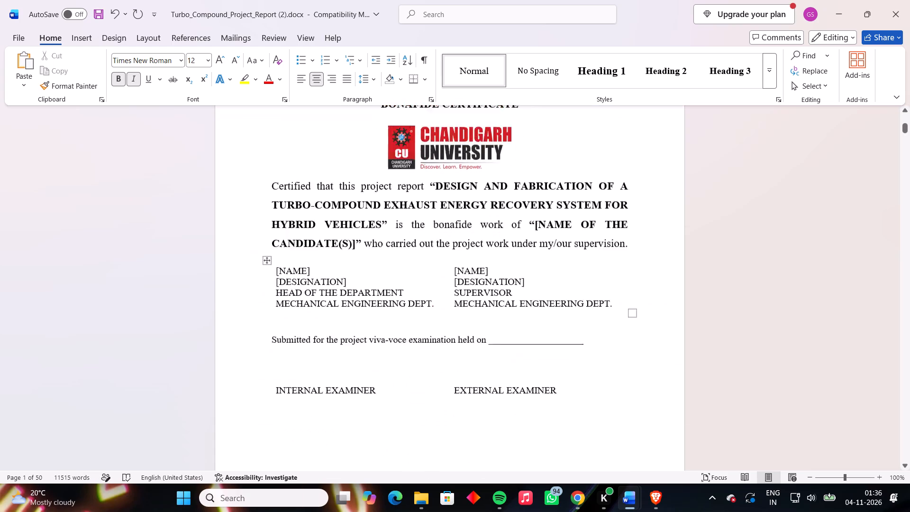
scroll(275, 281, down, 1)
scroll(275, 281, up, 1)
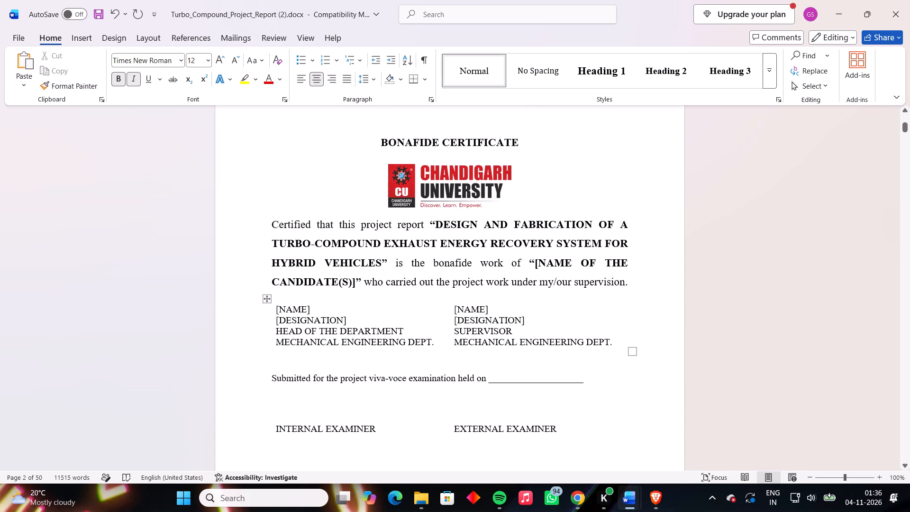
scroll(394, 266, up, 5)
scroll(394, 266, down, 1)
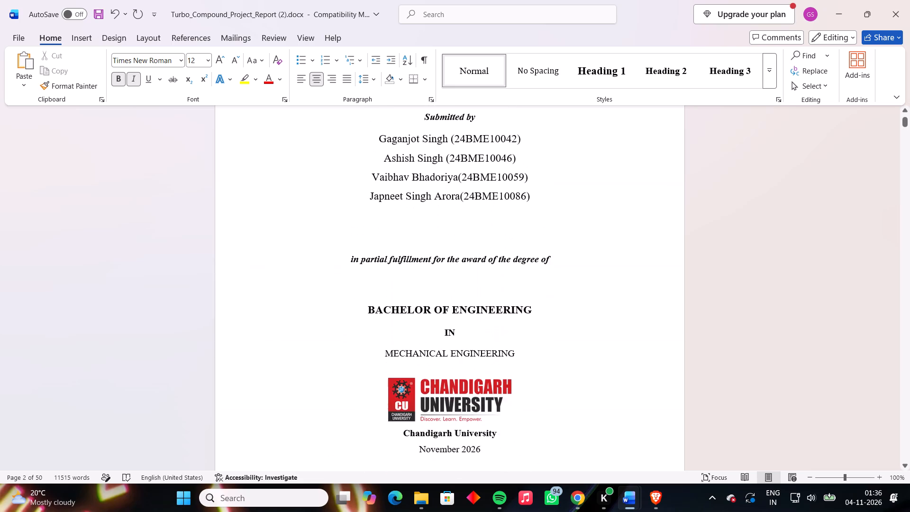
scroll(394, 266, down, 1)
drag(373, 125, 505, 182)
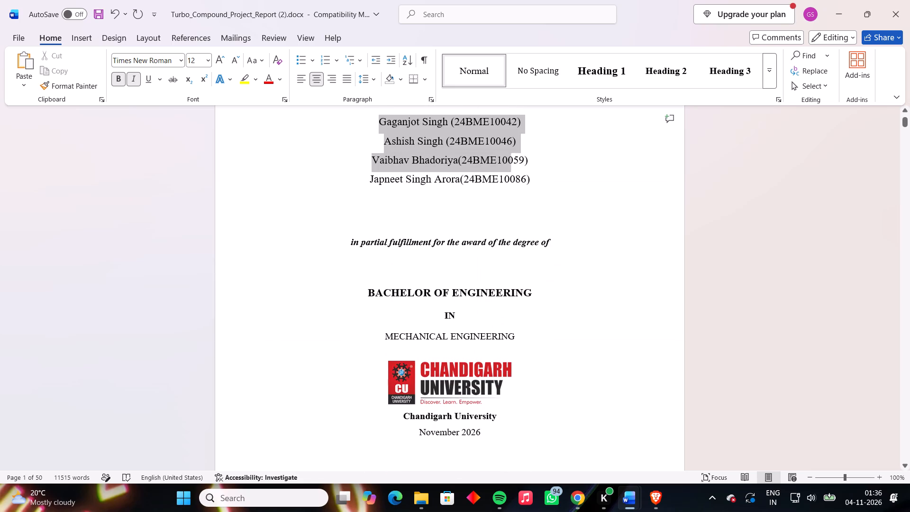
drag(505, 182, 511, 182)
click(533, 181)
drag(533, 181, 499, 180)
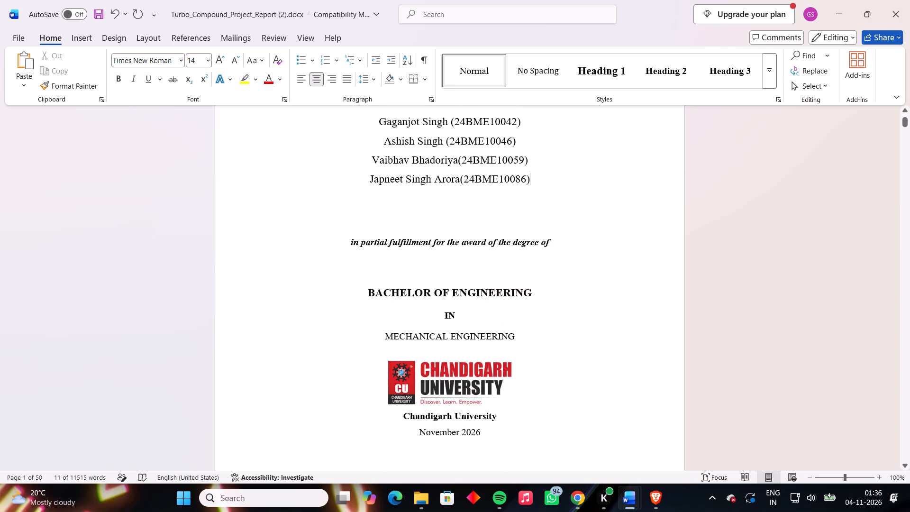
drag(499, 180, 382, 123)
right_click(382, 123)
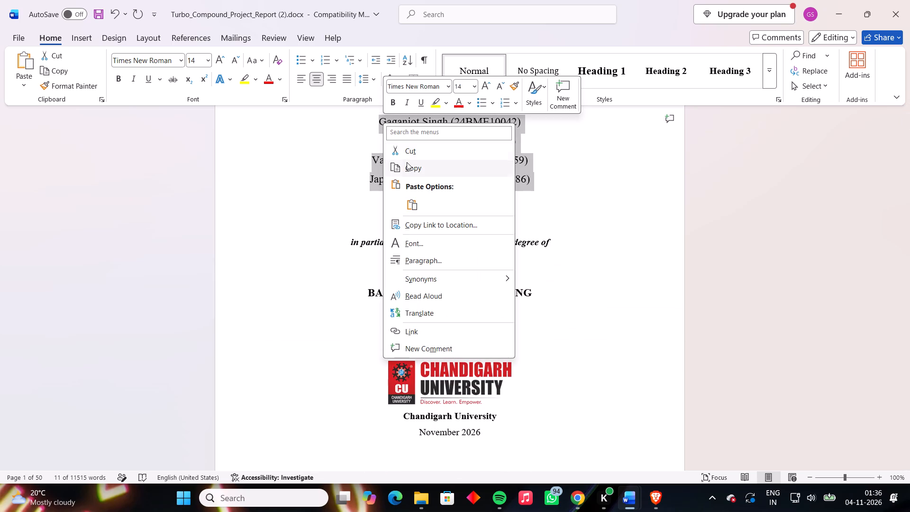
click(408, 165)
Replace the quoted "[NAME OF THE CANDIDATE(S)]" placeholder in the certificate paragraph with the copied student names and UIDs.
scroll(408, 165, down, 4)
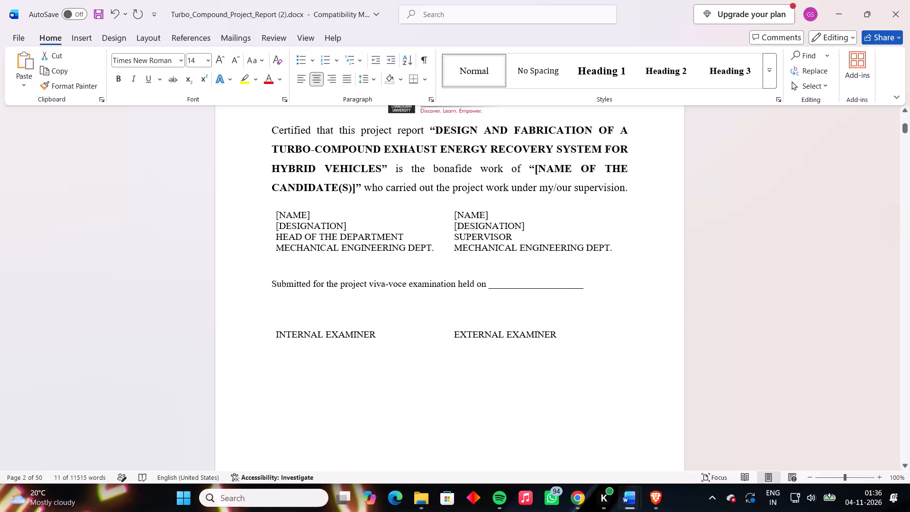
drag(534, 170, 551, 179)
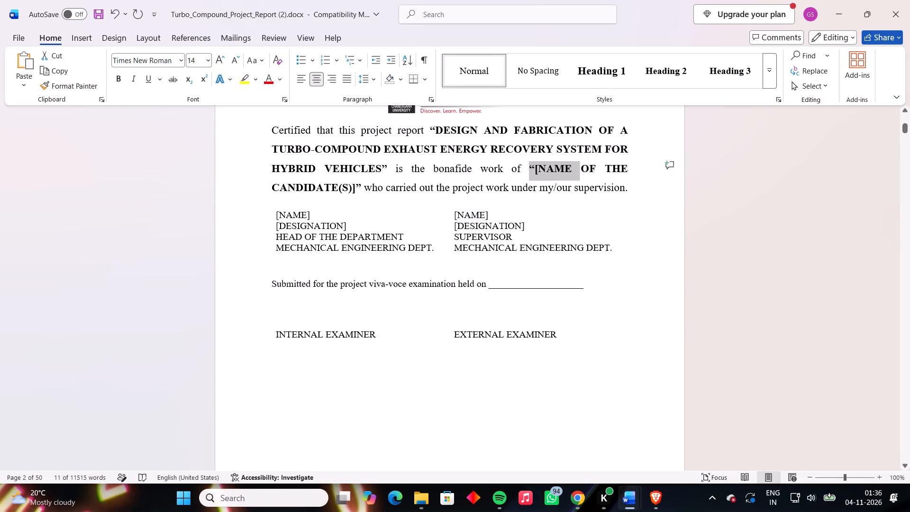
drag(551, 179, 355, 193)
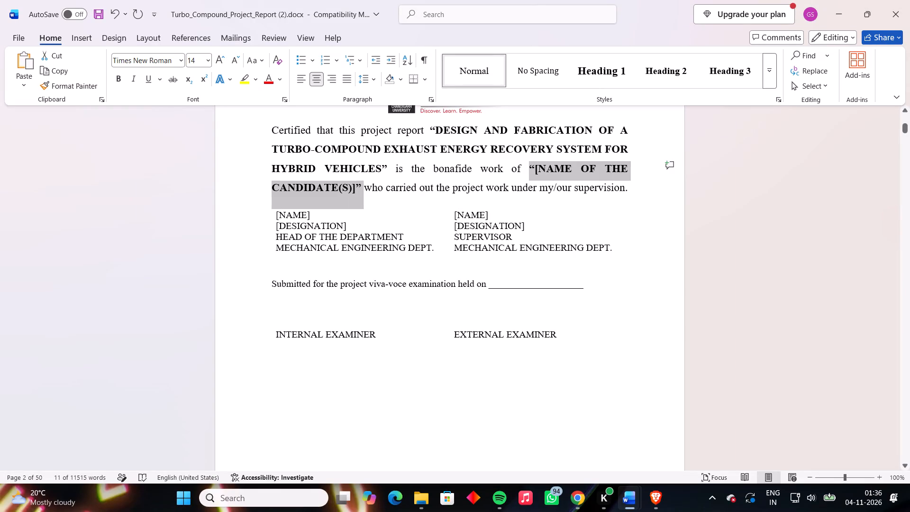
drag(355, 193, 355, 194)
key(ctrl+v)
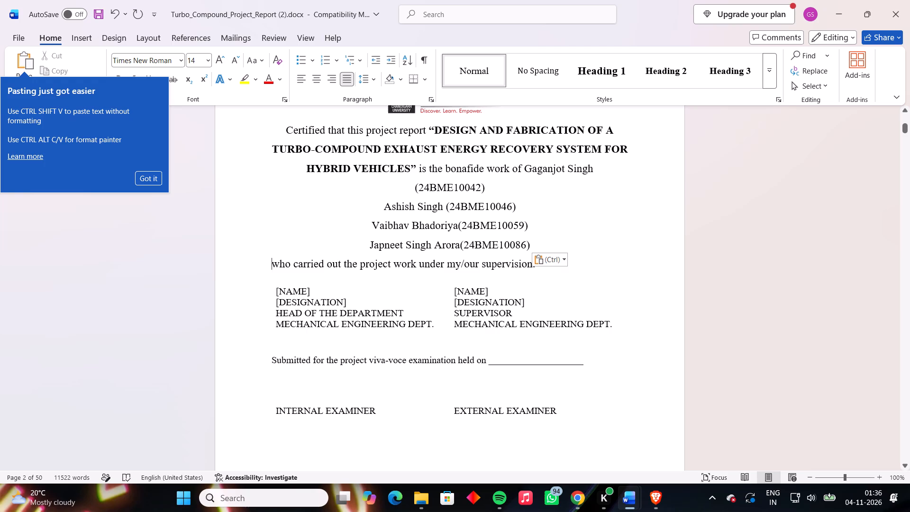
Left-align the four pasted student entries in the certificate paragraph and make them bold.
drag(523, 168, 530, 239)
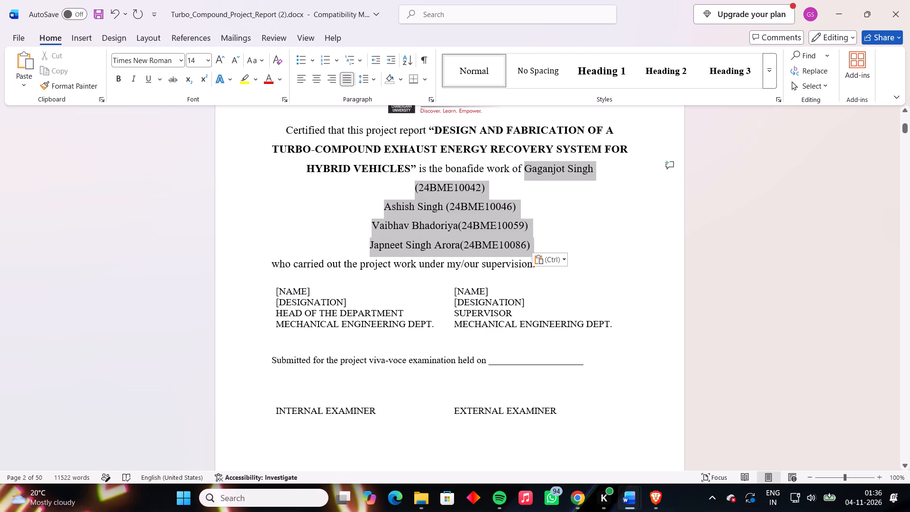
drag(530, 239, 531, 238)
click(300, 83)
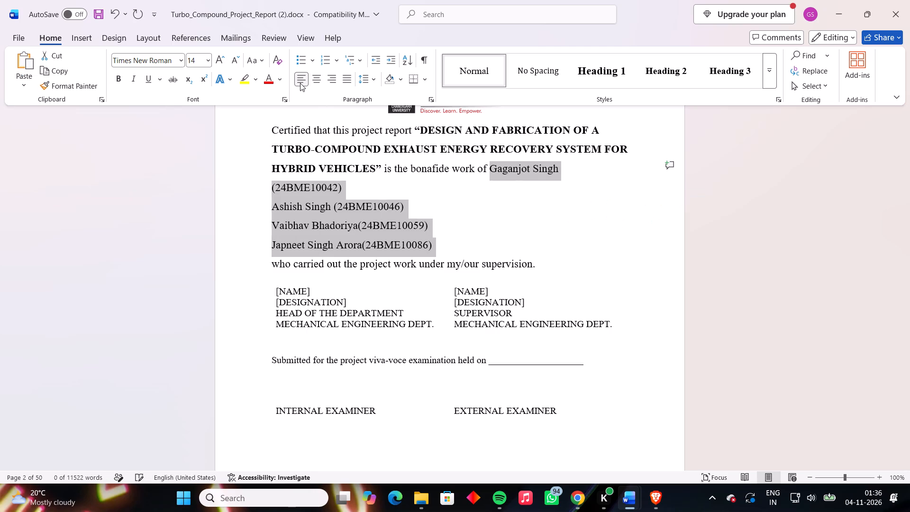
click(300, 82)
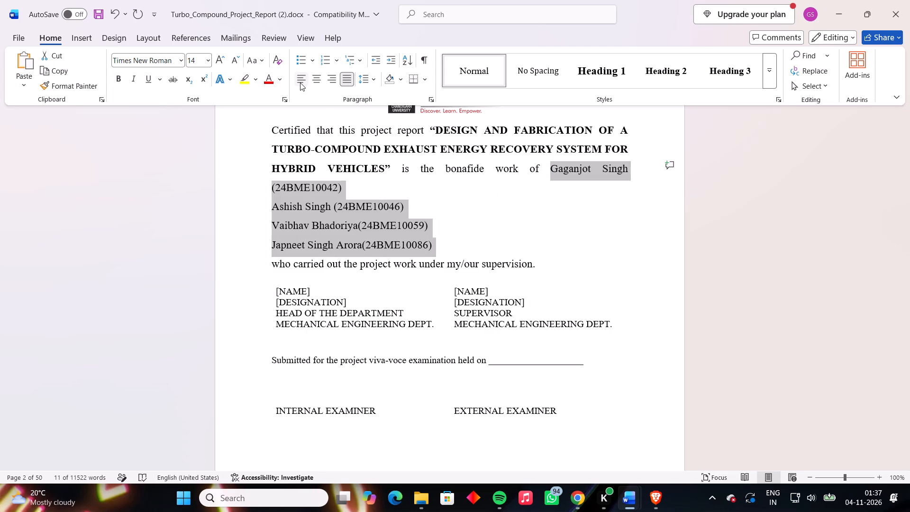
click(300, 82)
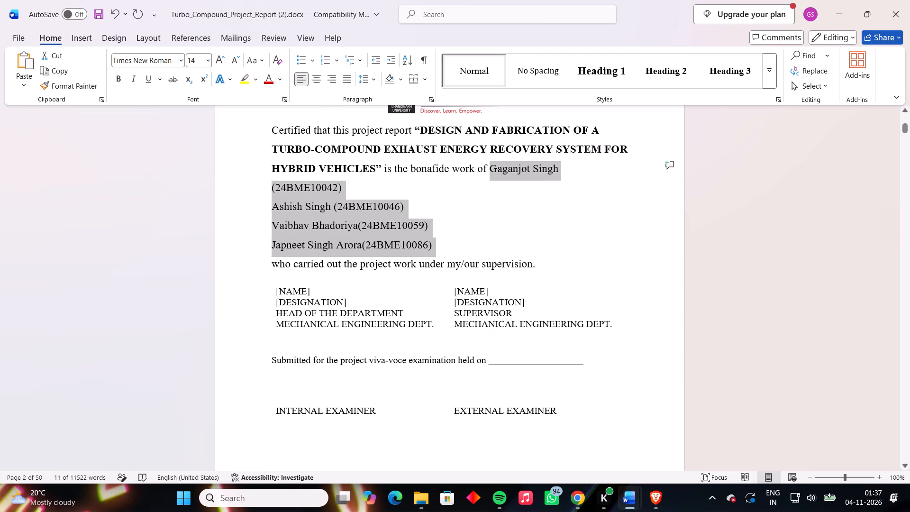
click(115, 73)
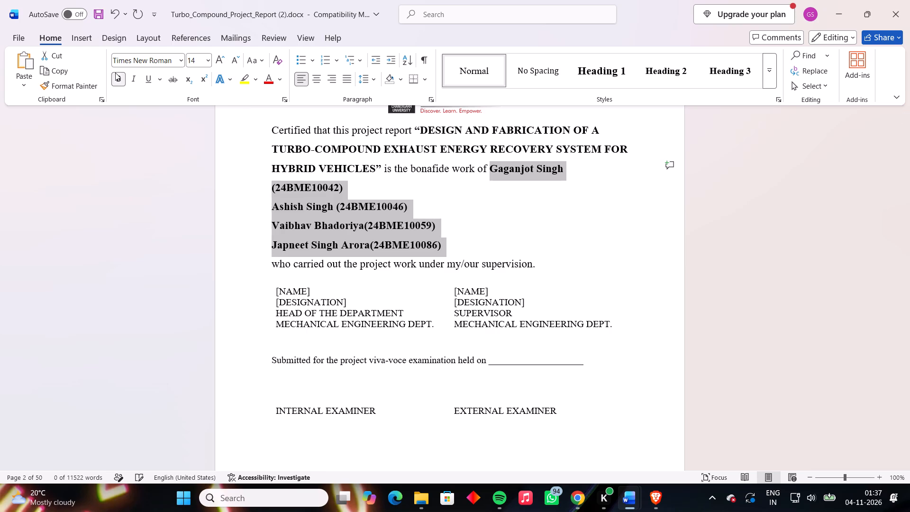
Join the second student's entry to the end of the first, separating the two with a comma.
click(271, 184)
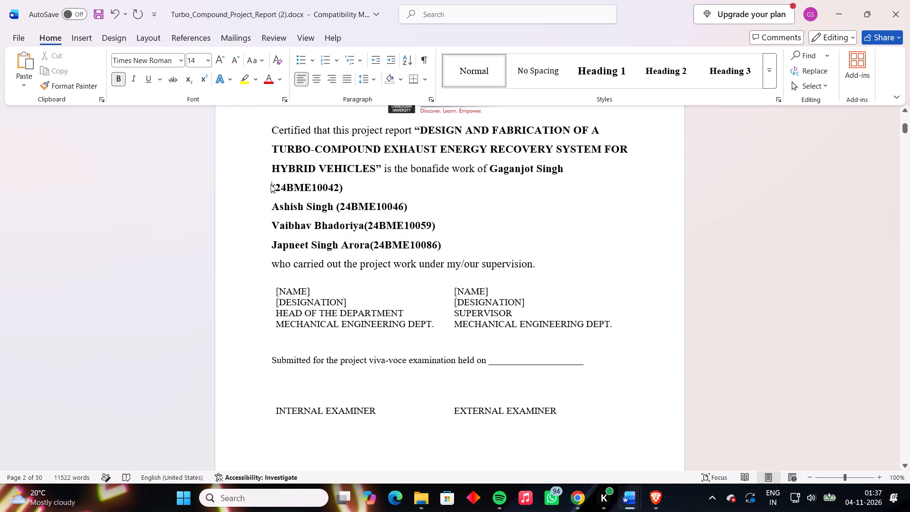
key(BackSpace)
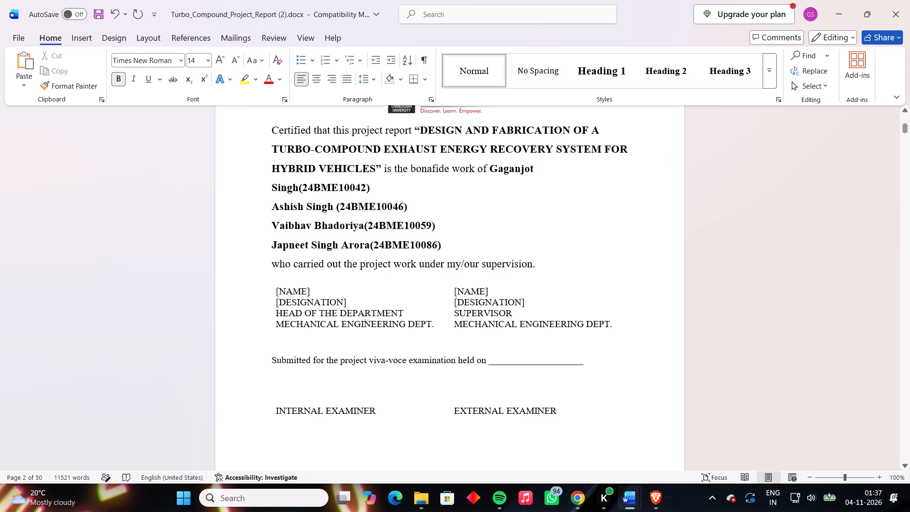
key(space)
click(271, 204)
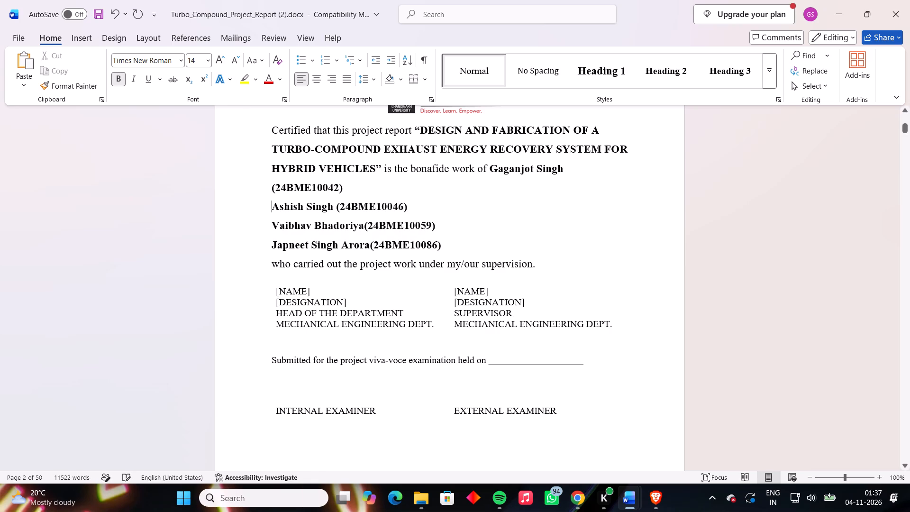
key(BackSpace)
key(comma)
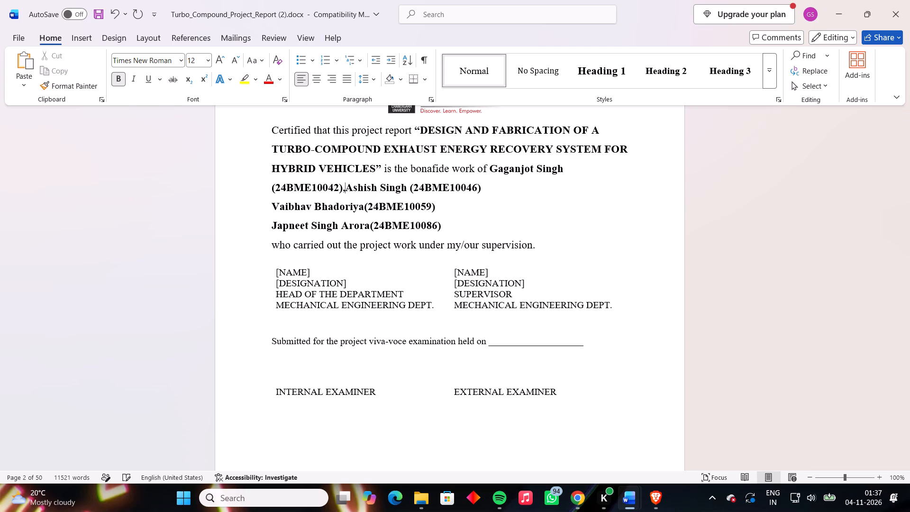
Join the third student's entry to the end of the second, separating the two with a comma.
key(Down)
key(Left)
key(Left)
key(Left)
key(Left)
key(Left)
key(Left)
key(Left)
key(Left)
key(Left)
key(Left)
key(Left)
key(Left)
key(Left)
key(BackSpace)
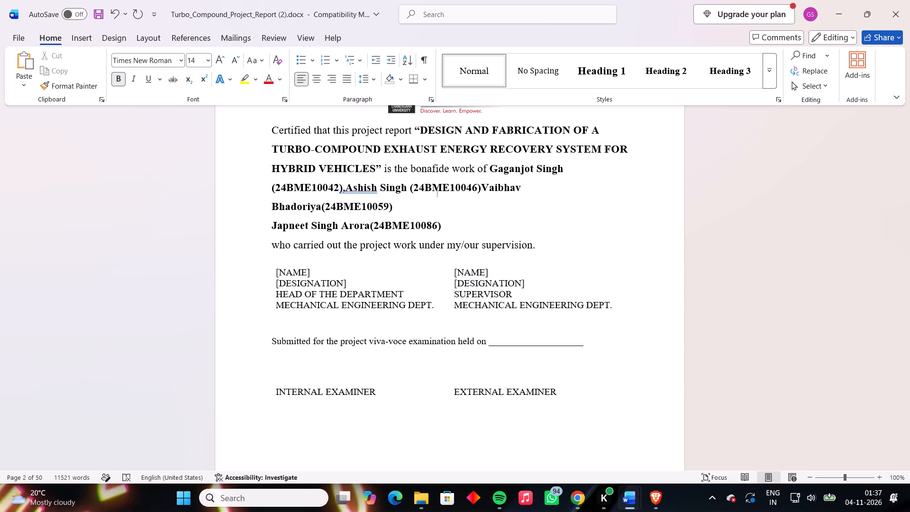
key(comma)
Join the fourth student's entry to the end of the third, separating the two with a comma.
key(Down)
key(Left)
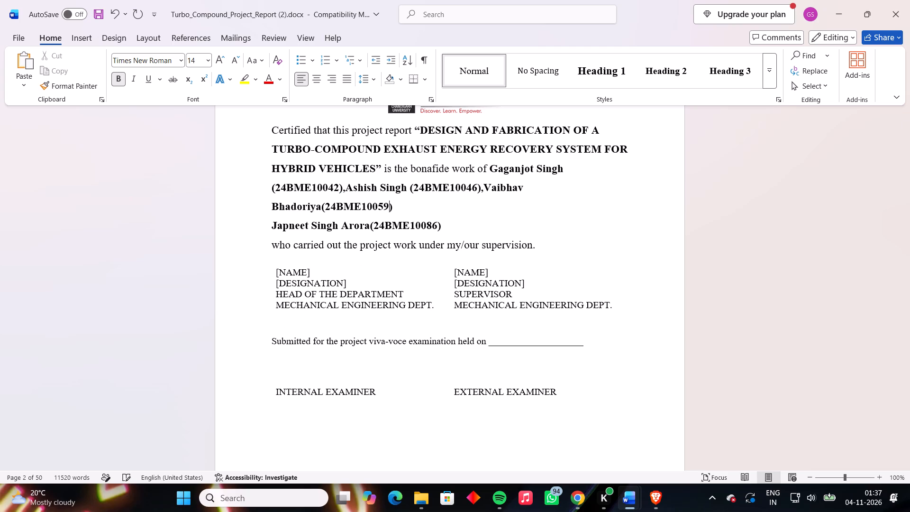
key(Down)
key(Left)
key(Left)
key(Left)
key(Left)
key(Left)
key(Left)
key(Left)
key(Left)
key(Left)
key(Left)
key(Left)
key(Left)
key(Left)
key(Left)
key(Left)
key(Left)
key(Left)
key(Left)
key(Left)
key(Left)
key(Left)
key(Left)
key(Left)
key(BackSpace)
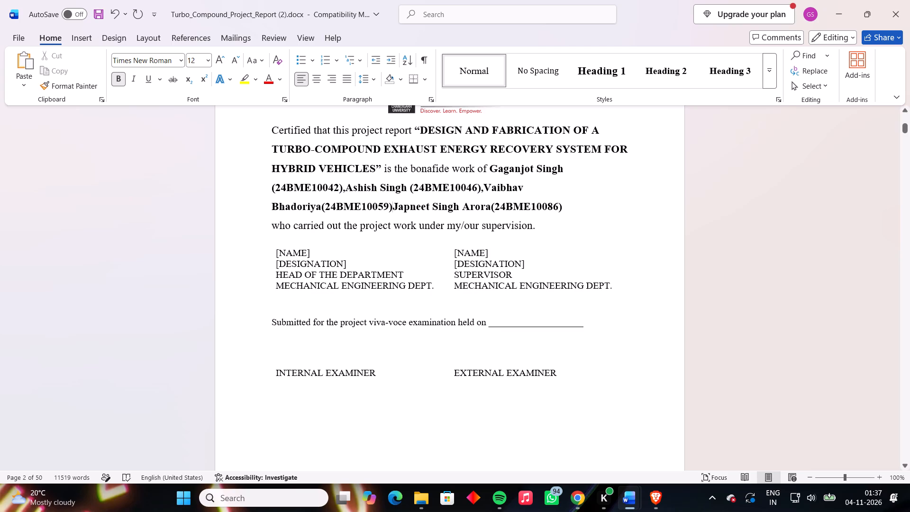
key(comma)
Join "who carried out the project work under my/our supervision." to the last student's UID, with a space between them.
key(Down)
key(Left)
key(Left)
key(Left)
key(Left)
key(Left)
key(Left)
key(Left)
key(Left)
key(Left)
key(Left)
key(Left)
key(Left)
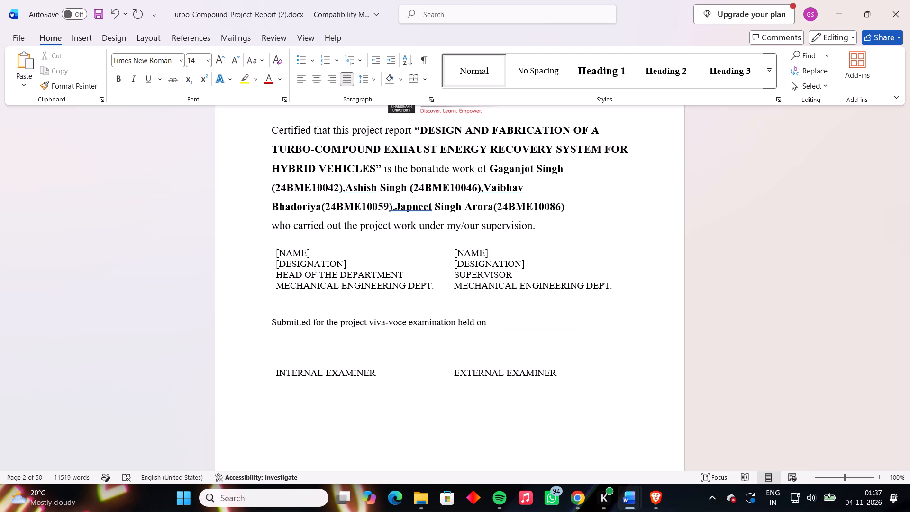
key(Left)
key(Left)
key(Left)
key(Left)
key(Left)
key(Left)
key(Left)
key(Left)
key(Left)
key(Left)
key(Left)
key(Left)
key(Left)
key(Left)
key(Left)
key(Left)
key(Left)
key(Down)
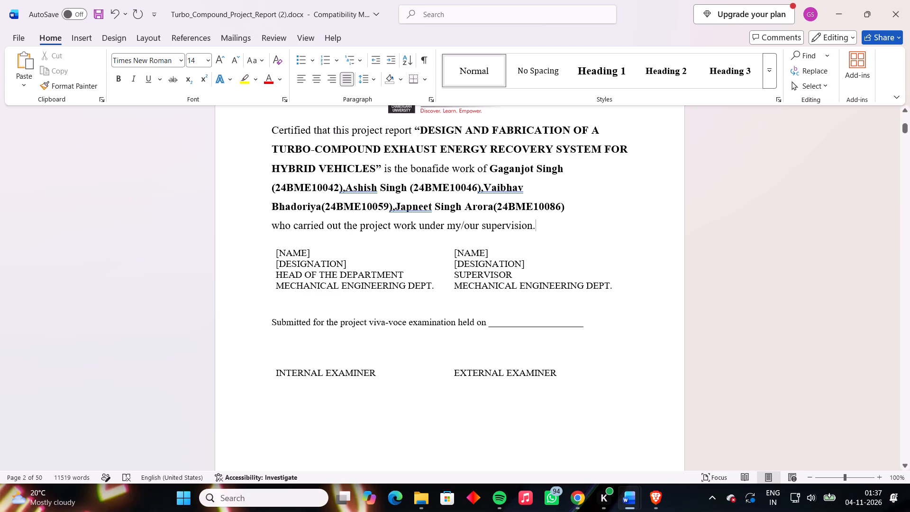
click(270, 221)
key(BackSpace)
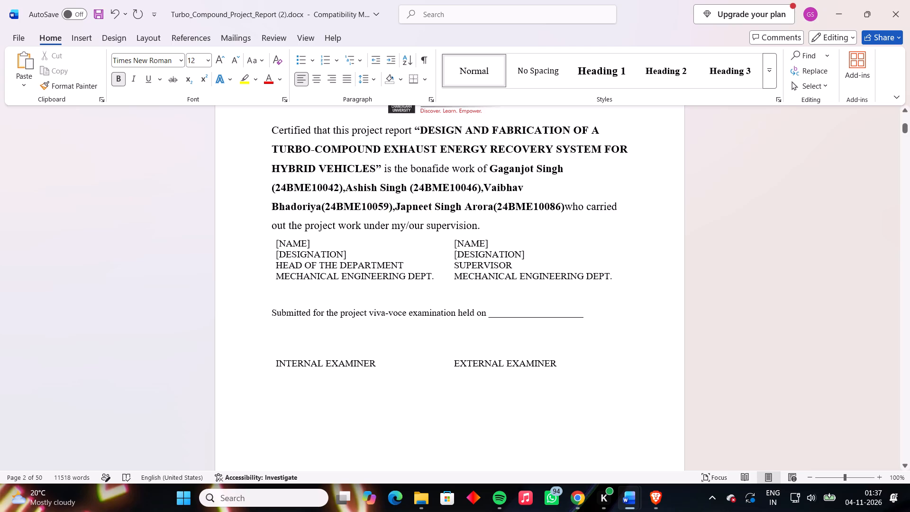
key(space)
Centre-align the whole certificate paragraph, from "Certified that" to "supervision".
drag(272, 129, 474, 223)
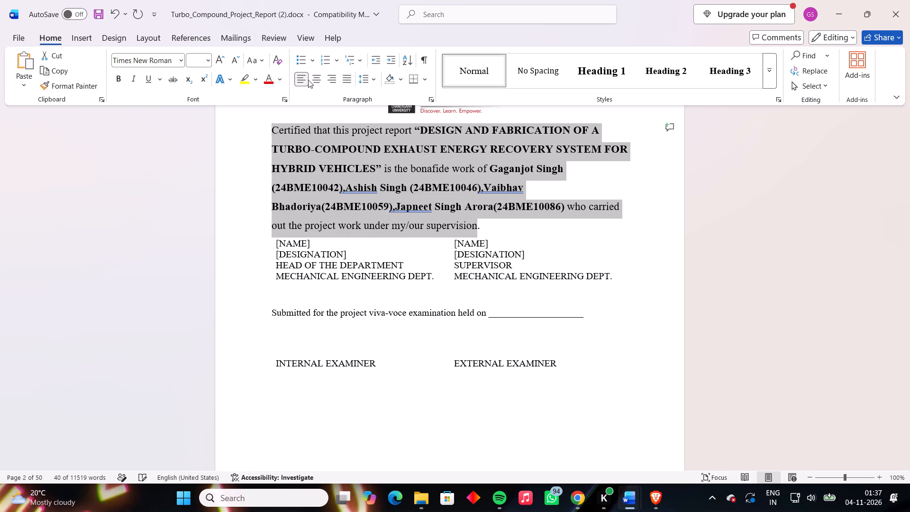
click(318, 81)
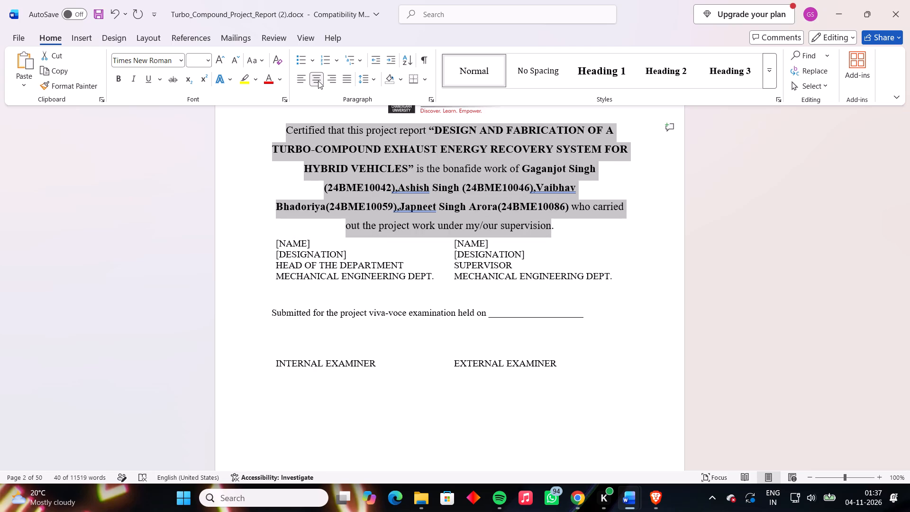
Apply the suggested grammar correction at each of the three flagged commas so a space follows each one between the student entries.
right_click(406, 190)
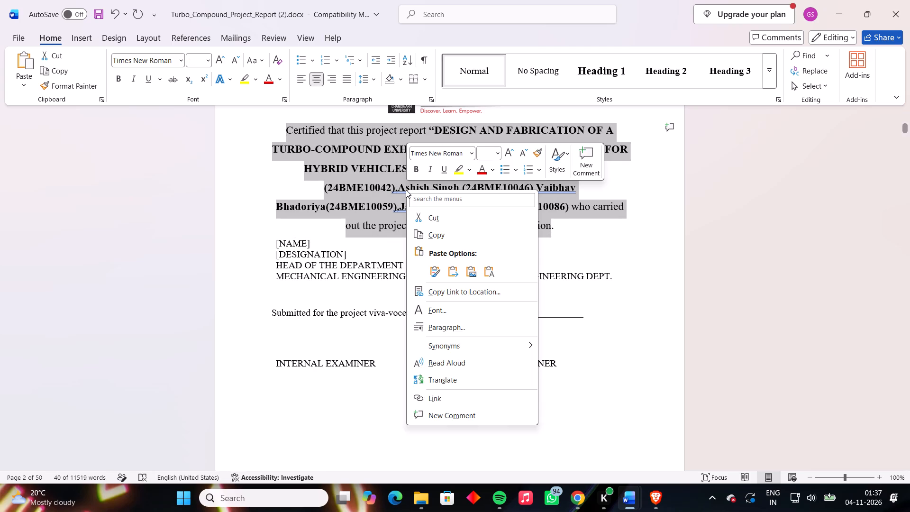
double_click(399, 182)
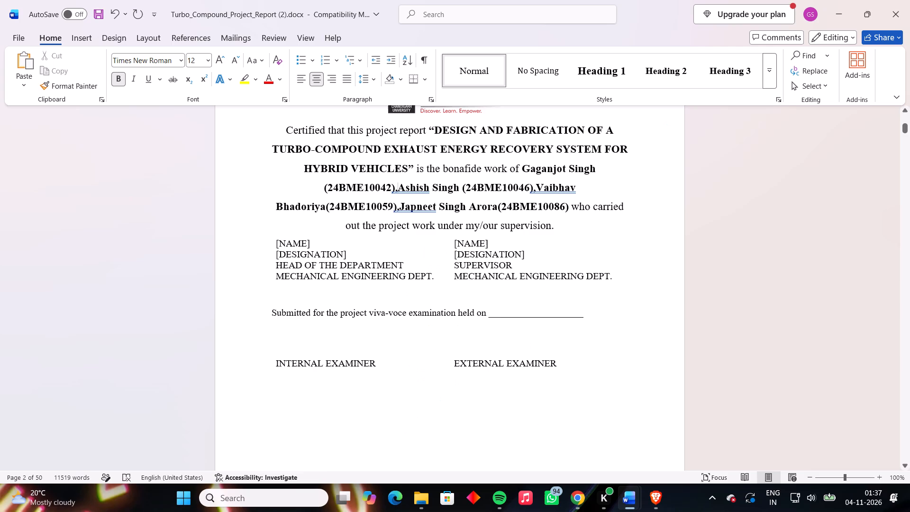
right_click(402, 184)
click(388, 200)
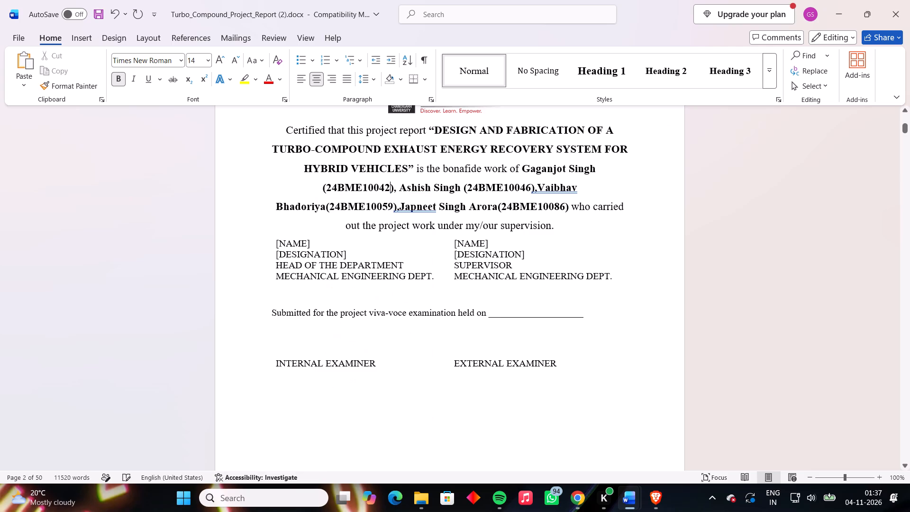
right_click(545, 187)
click(538, 201)
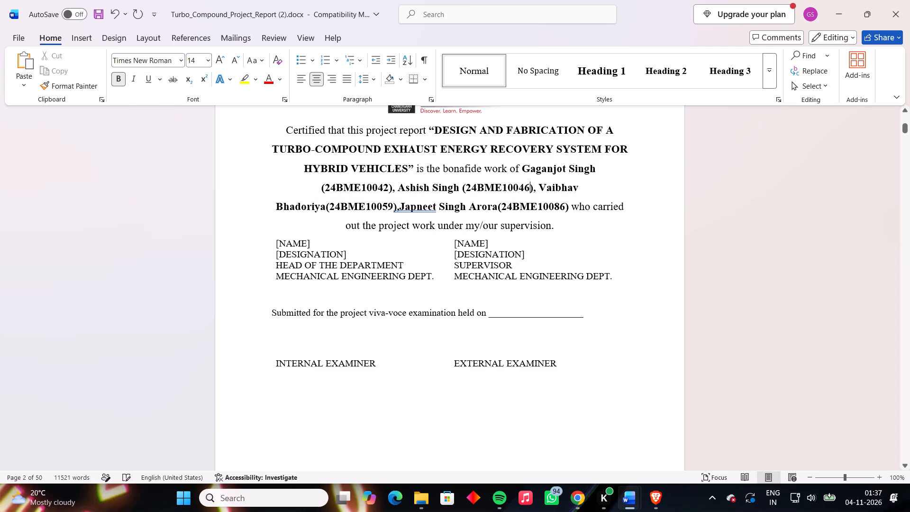
right_click(427, 211)
click(426, 220)
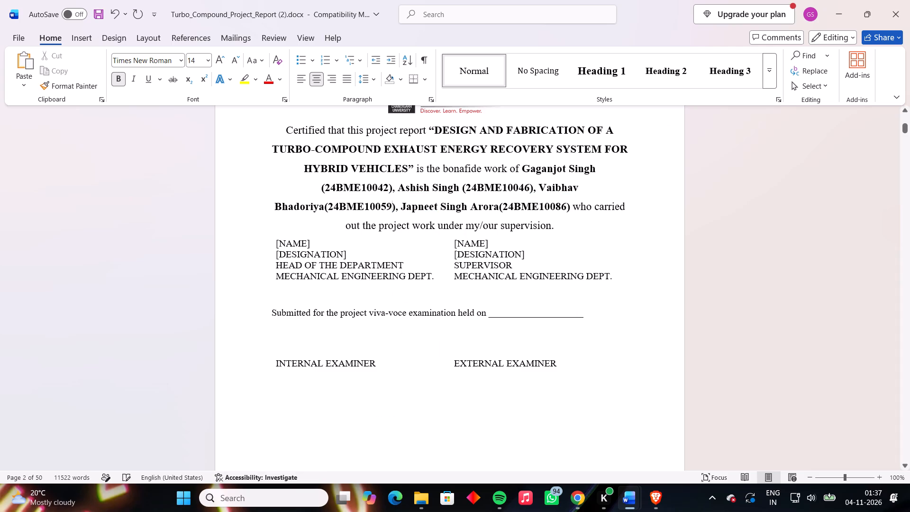
Enclose the list of four students and UIDs in double quotation marks, before the first name and after the last UID.
click(519, 168)
key(shift+quotedbl)
key(BackSpace)
key(Right)
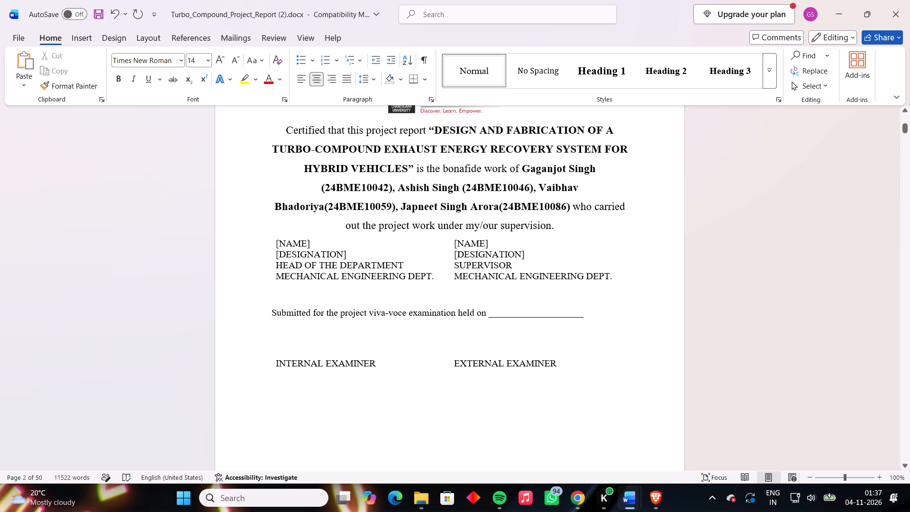
key(shift+quotedbl)
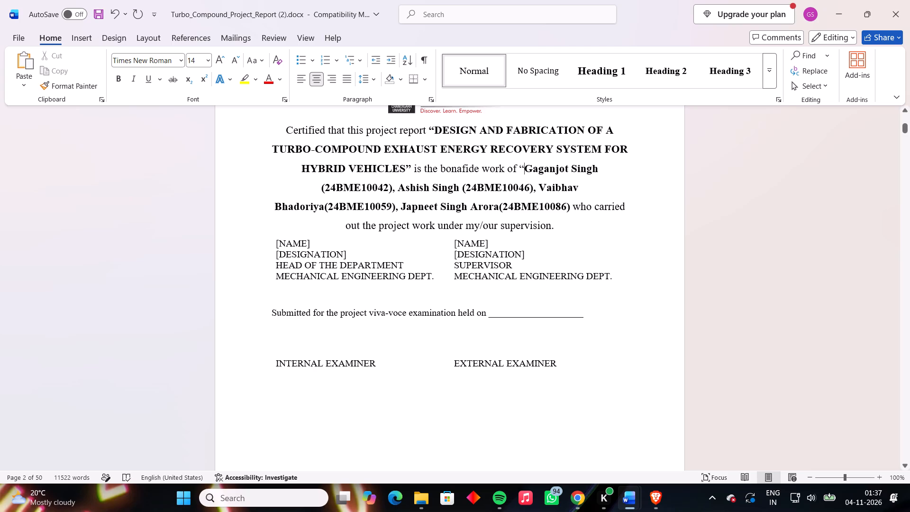
click(569, 209)
key(shift+quotedbl)
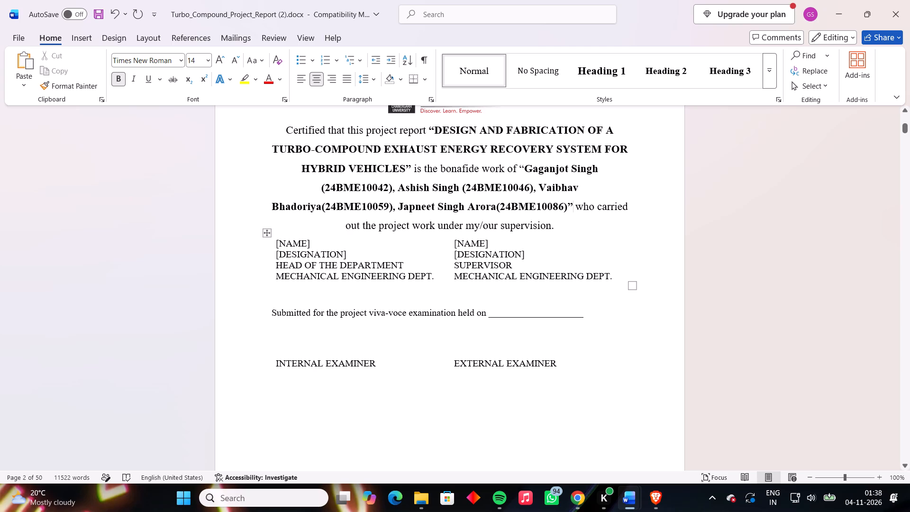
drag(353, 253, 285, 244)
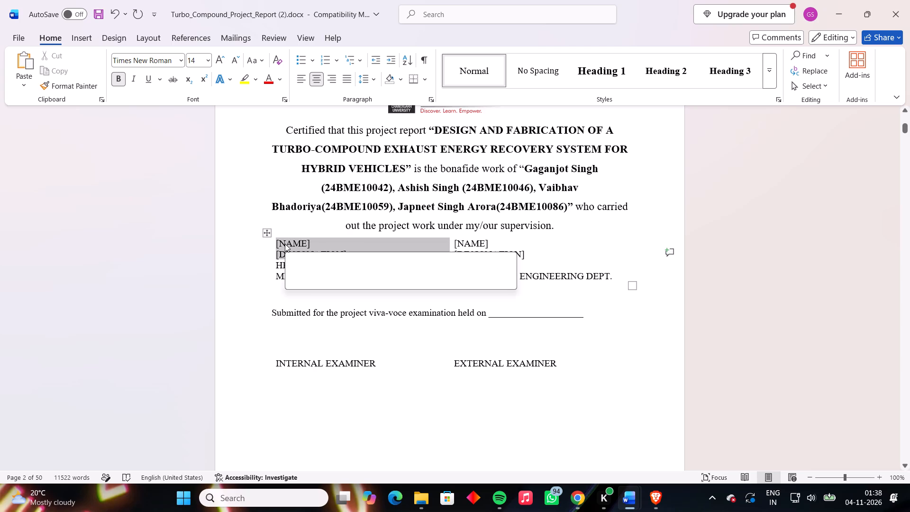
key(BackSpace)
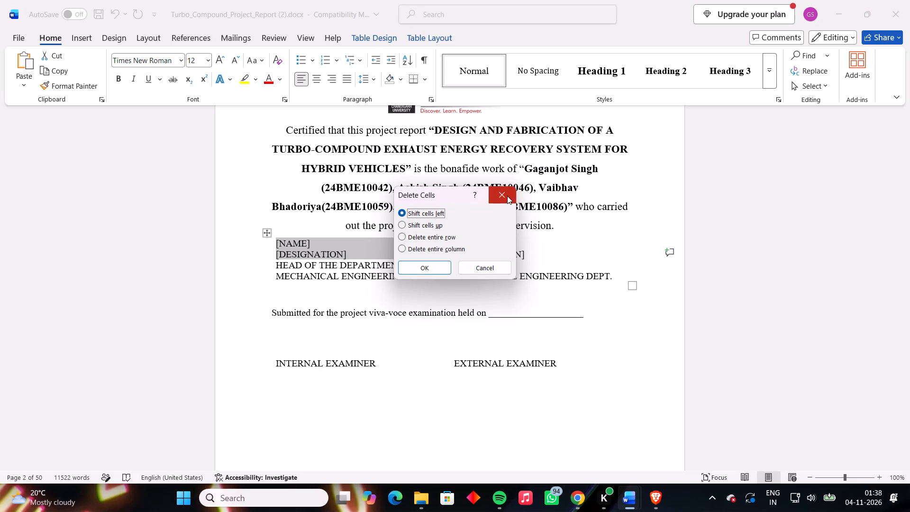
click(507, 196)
Clear the [DESIGNATION] placeholder above HEAD OF THE DEPARTMENT in the signature table.
click(318, 250)
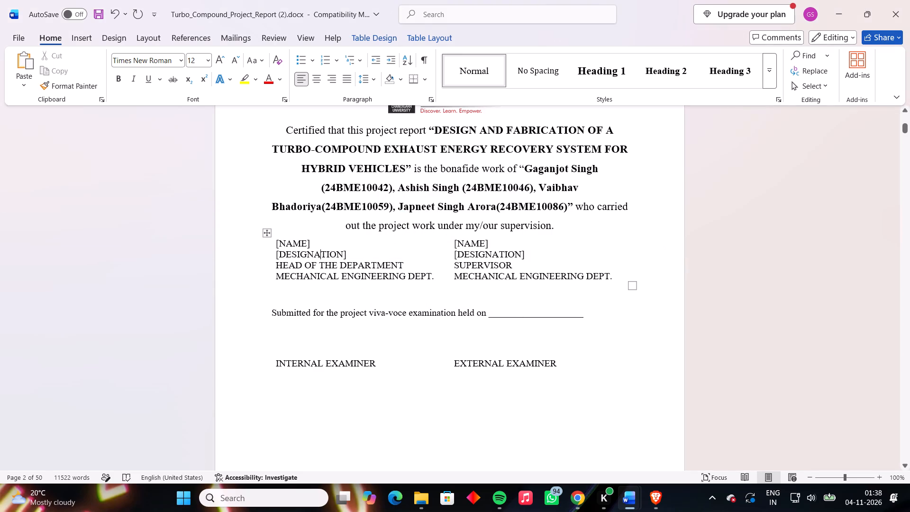
click(355, 251)
key(BackSpace)
key(BackSpace)
key(BackSpace)
key(BackSpace)
key(BackSpace)
key(BackSpace)
key(BackSpace)
key(BackSpace)
key(BackSpace)
key(BackSpace)
key(BackSpace)
key(BackSpace)
key(BackSpace)
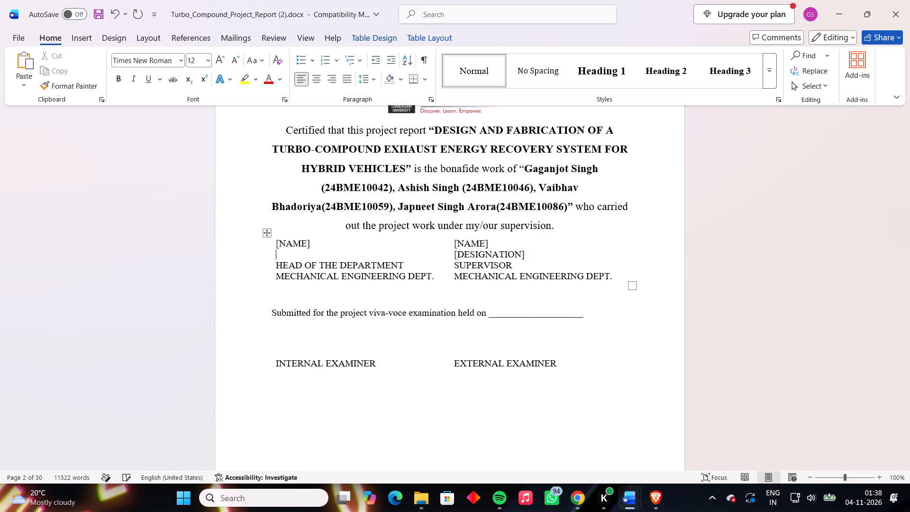
Clear the [DESIGNATION] placeholder above SUPERVISOR in the signature table.
key(BackSpace)
key(BackSpace)
key(BackSpace)
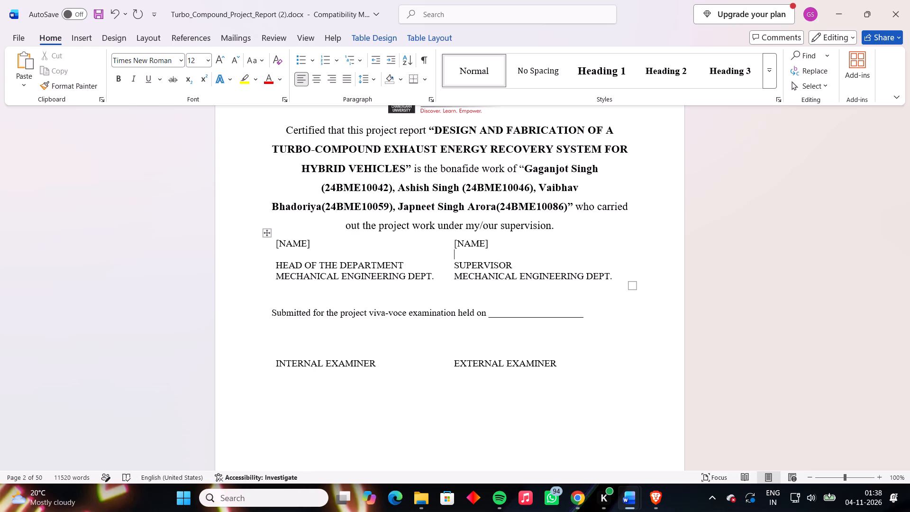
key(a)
key(BackSpace)
key(BackSpace)
key(BackSpace)
key(BackSpace)
key(BackSpace)
key(BackSpace)
key(BackSpace)
key(BackSpace)
key(BackSpace)
key(BackSpace)
key(BackSpace)
key(BackSpace)
key(BackSpace)
key(BackSpace)
key(BackSpace)
key(BackSpace)
key(BackSpace)
key(BackSpace)
key(BackSpace)
Delete the table cell holding the department head's [NAME] placeholder, using the Shift cells left option.
click(312, 250)
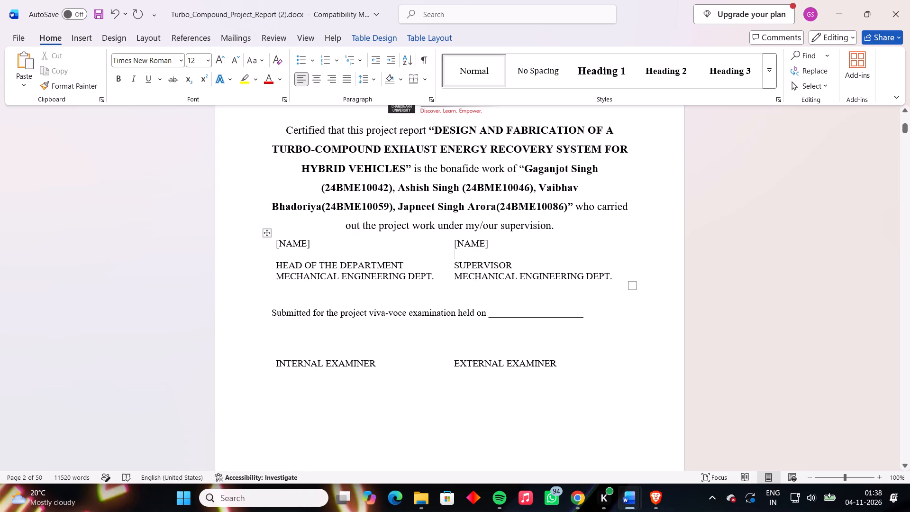
double_click(307, 243)
triple_click(307, 243)
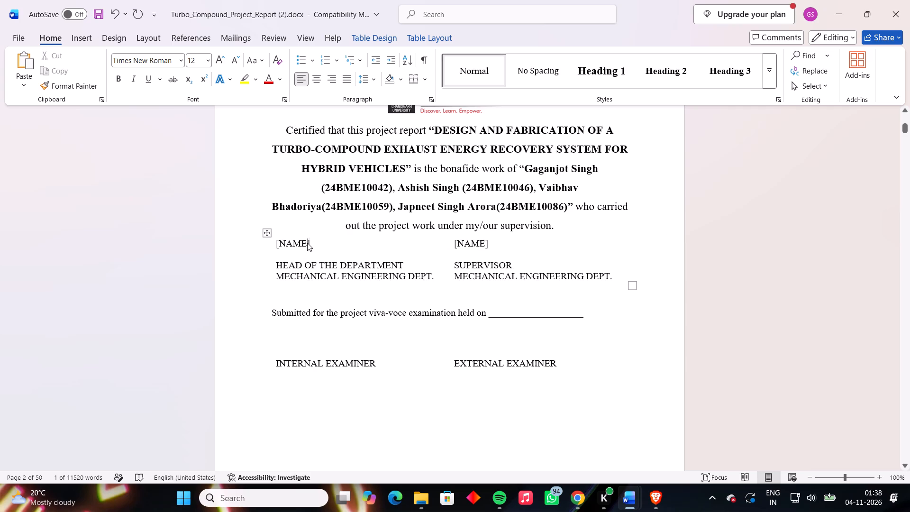
key(BackSpace)
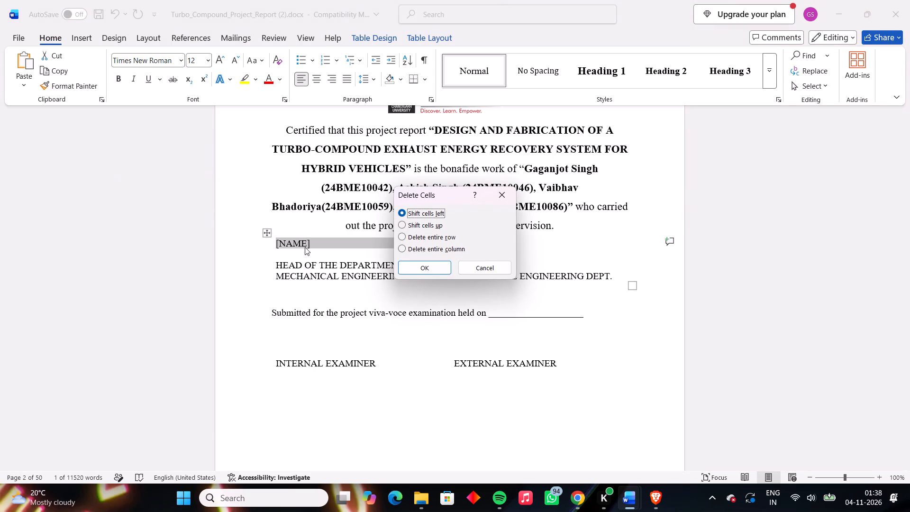
key(Return)
Clear the remaining [NAME] placeholder so the signature table's first row is empty.
drag(320, 245, 284, 245)
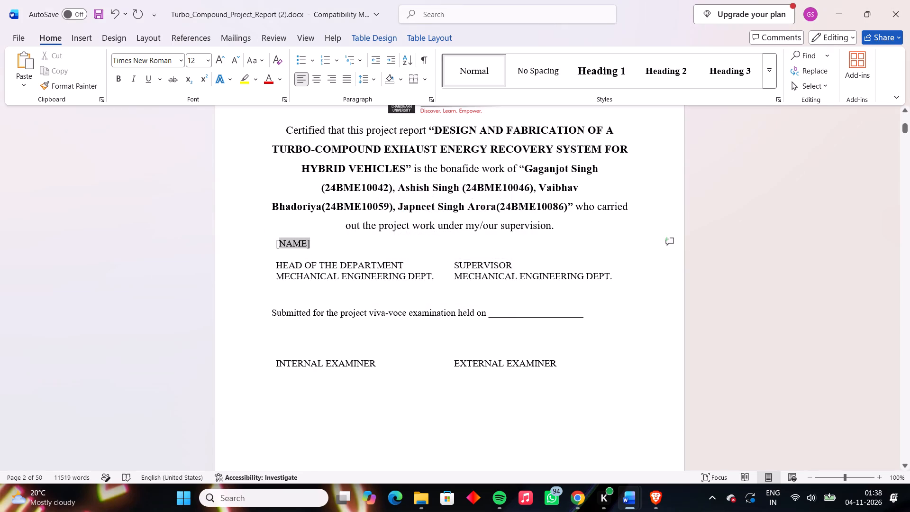
drag(284, 245, 283, 245)
key(BackSpace)
key(BackSpace)
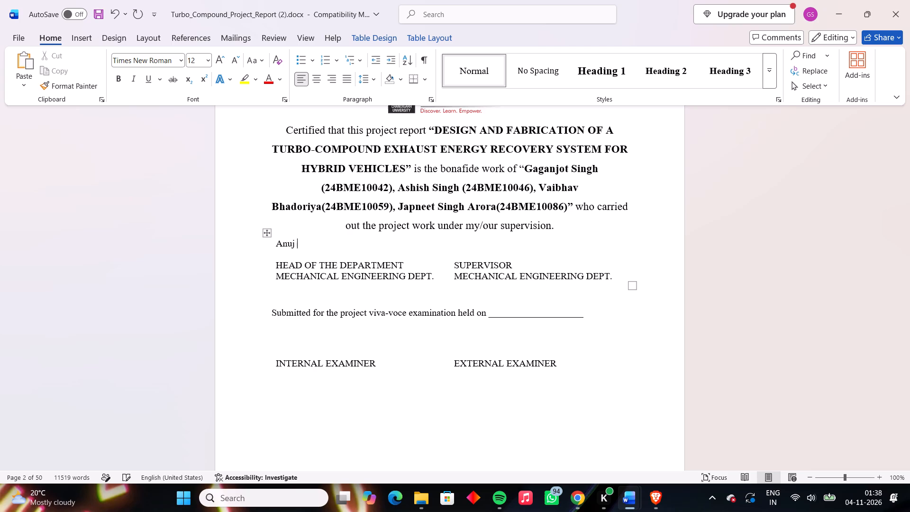
key(BackSpace)
key(BackSpace)
key(BackSpace)
key(BackSpace)
key(BackSpace)
key(BackSpace)
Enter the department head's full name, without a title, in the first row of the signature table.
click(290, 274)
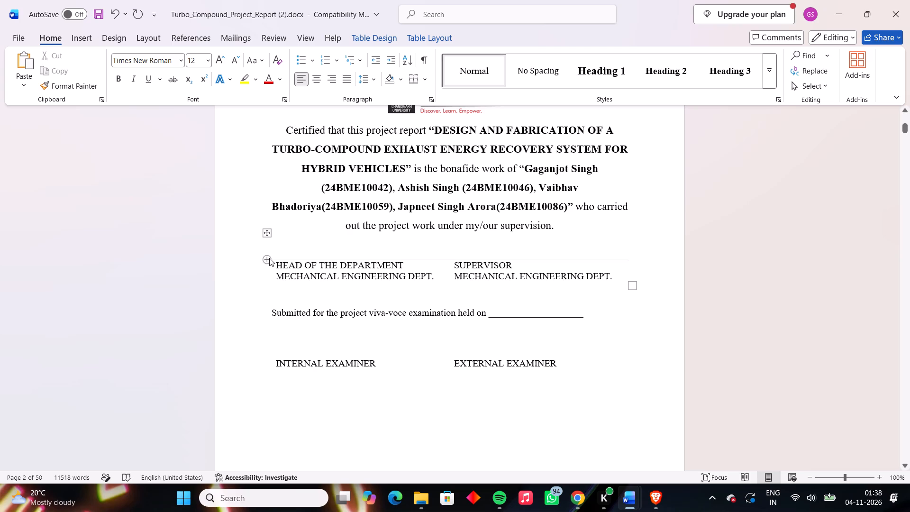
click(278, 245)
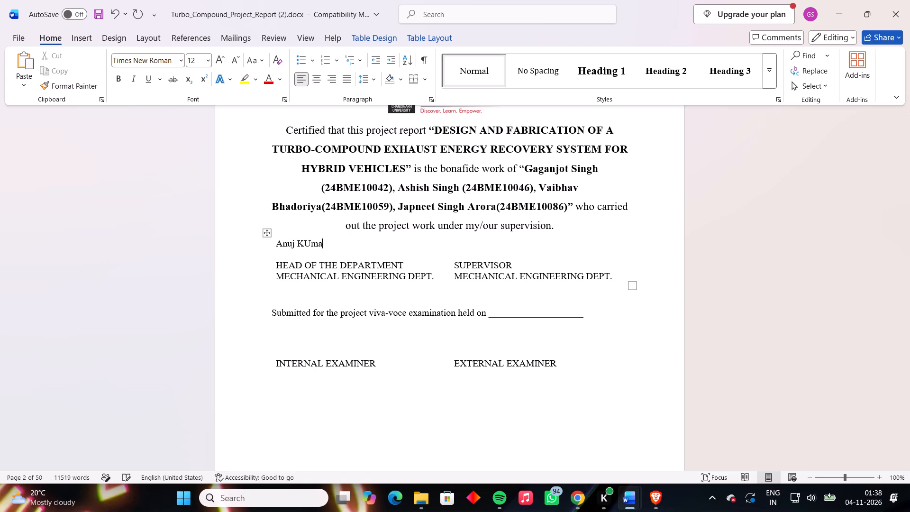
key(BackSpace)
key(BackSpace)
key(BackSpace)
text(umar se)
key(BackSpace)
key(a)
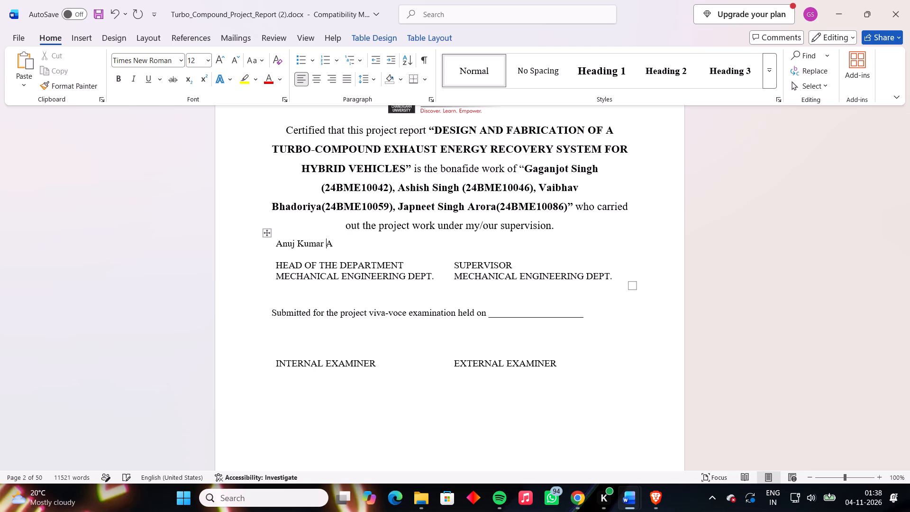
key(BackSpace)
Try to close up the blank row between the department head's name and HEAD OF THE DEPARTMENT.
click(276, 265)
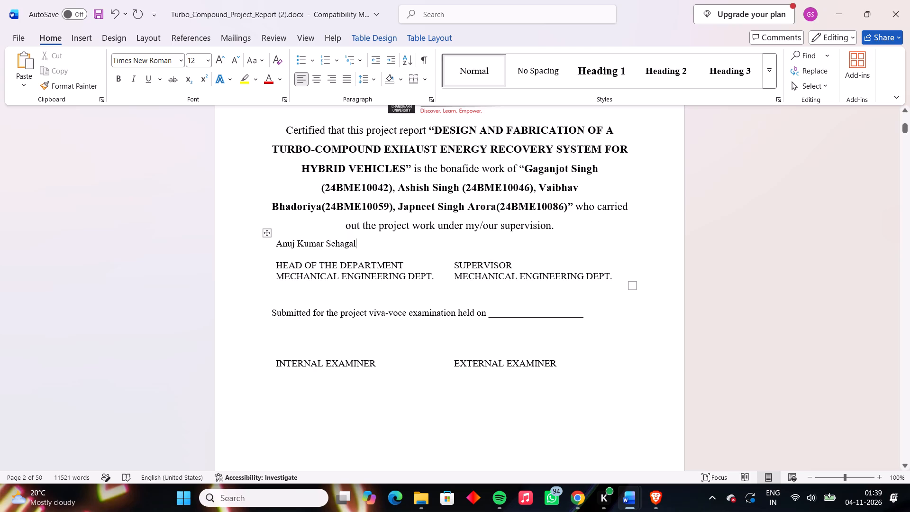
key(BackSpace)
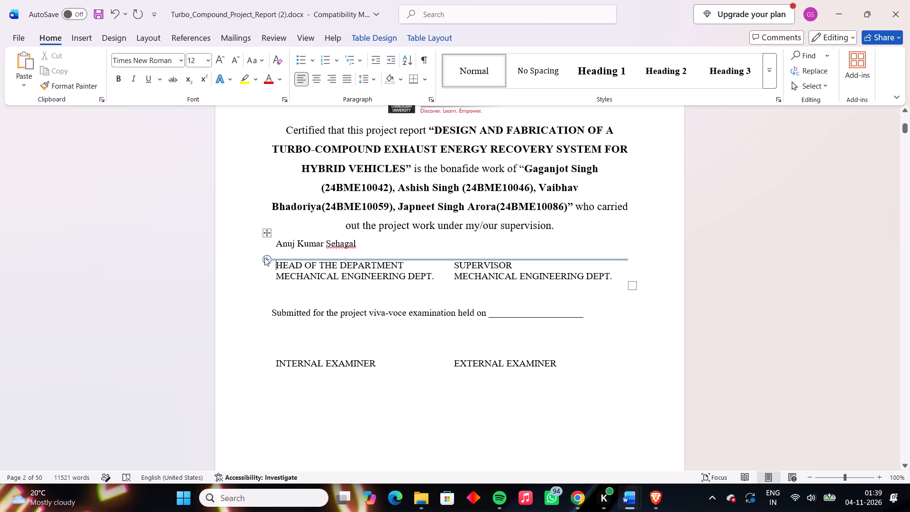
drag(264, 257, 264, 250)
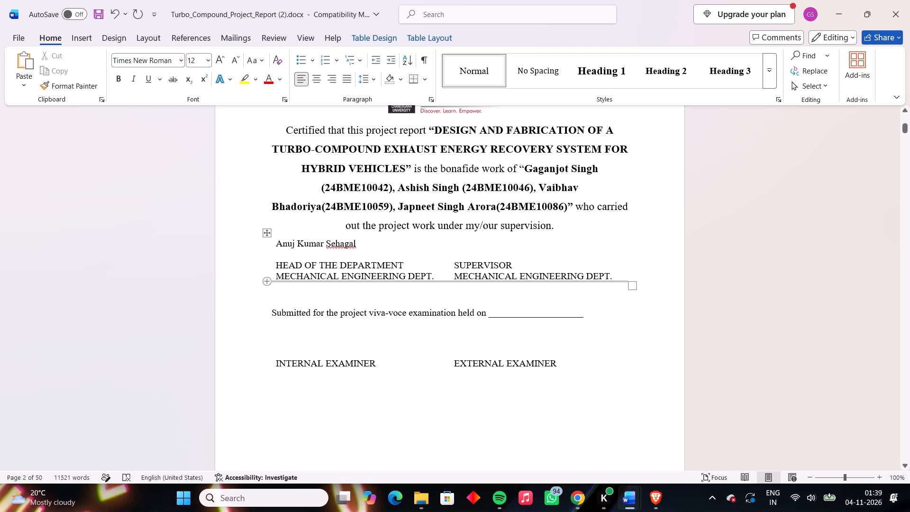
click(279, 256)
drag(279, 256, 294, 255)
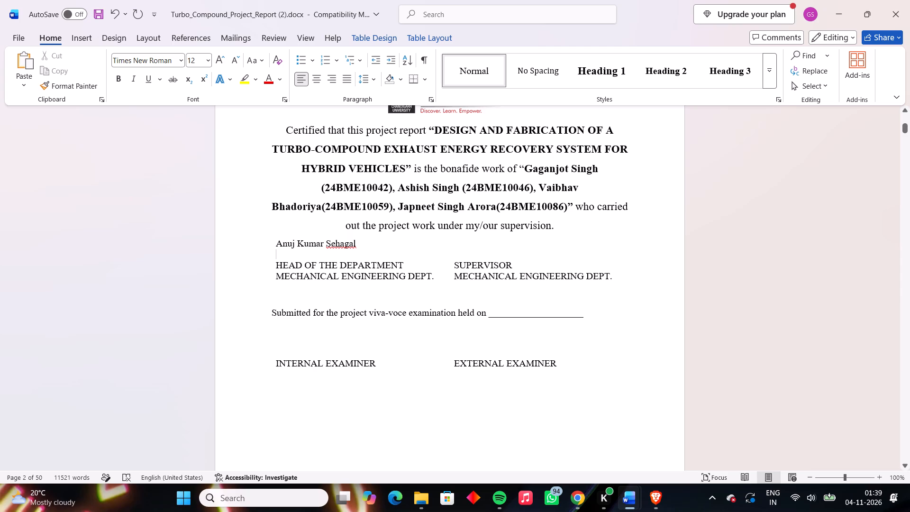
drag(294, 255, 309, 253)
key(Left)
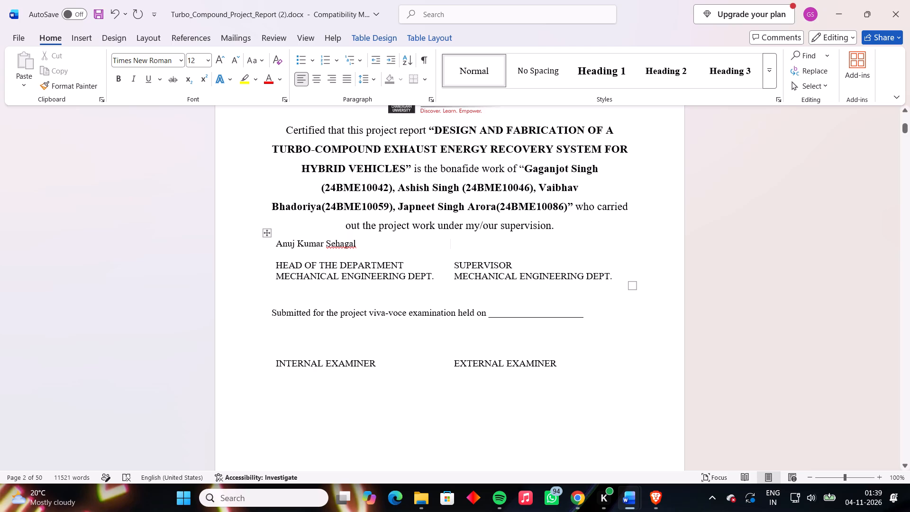
Replace the department head's name with a "Dr ." titled version directly above HEAD OF THE DEPARTMENT, removing the blank row and capitalising the surname.
drag(275, 244, 299, 243)
key(BackSpace)
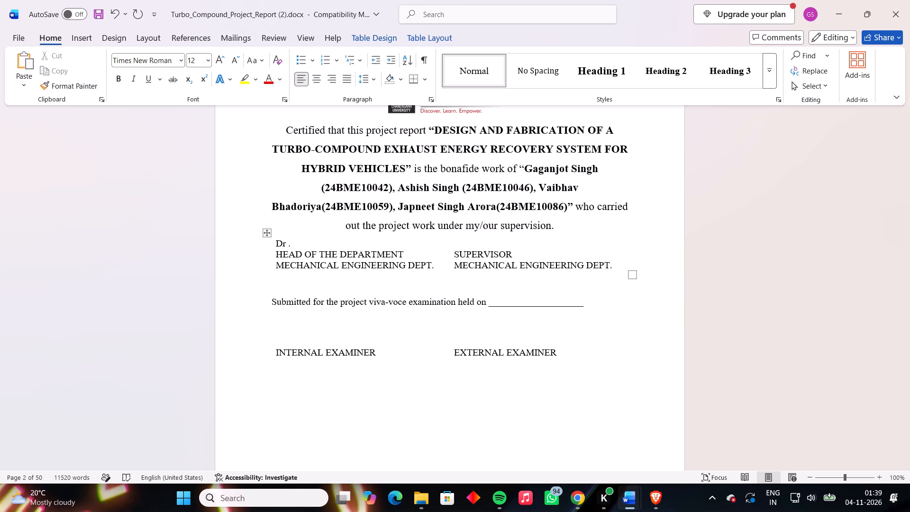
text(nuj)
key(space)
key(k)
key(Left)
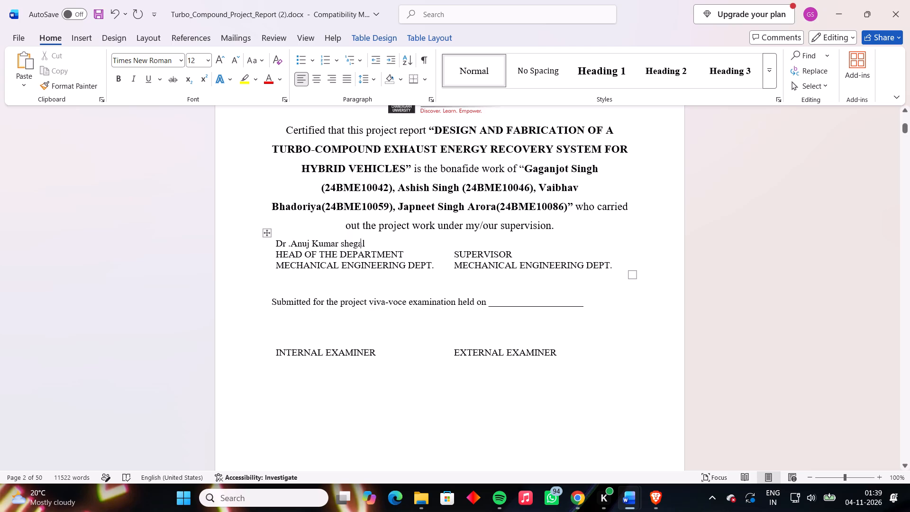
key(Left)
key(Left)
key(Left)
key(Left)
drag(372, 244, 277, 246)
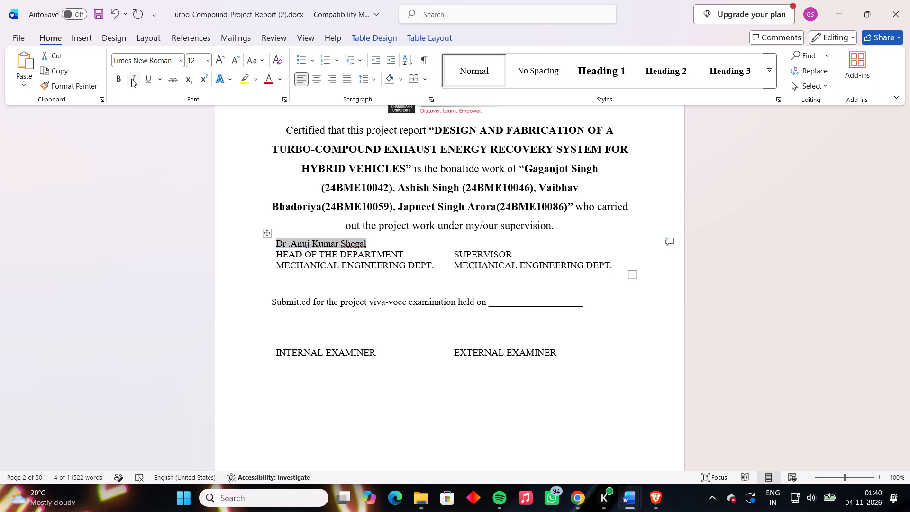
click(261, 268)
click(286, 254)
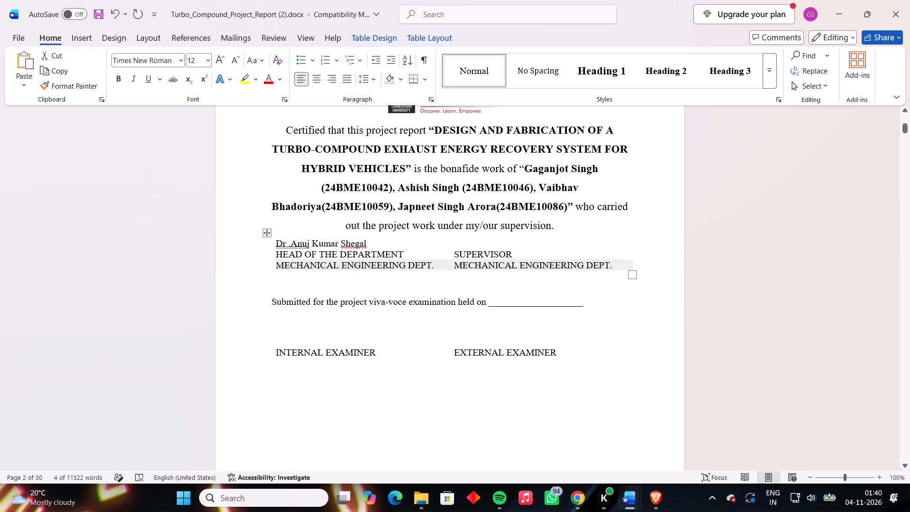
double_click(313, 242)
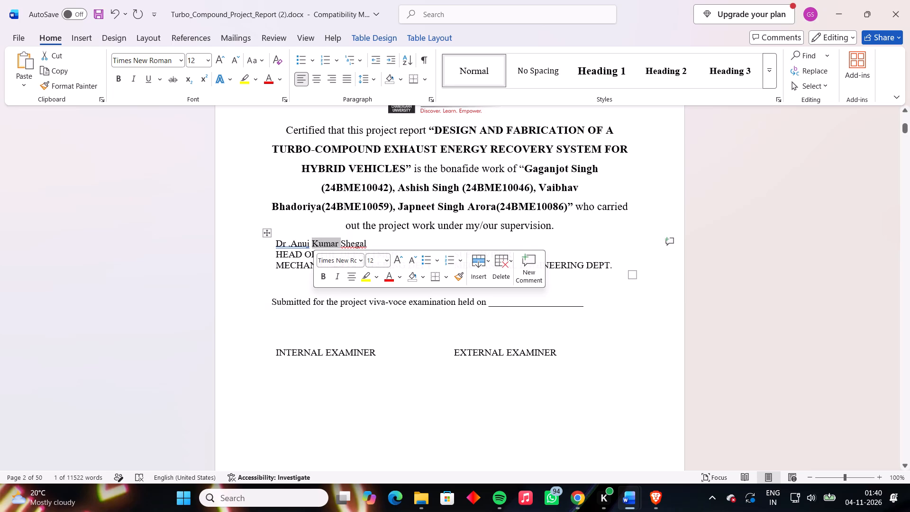
Delete one character at the end of the first name in the department head's name line.
click(307, 245)
key(Right)
key(BackSpace)
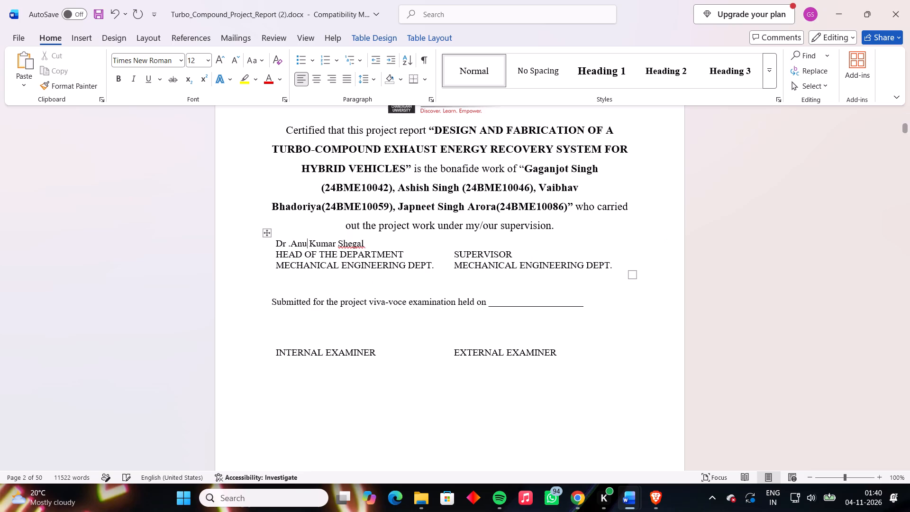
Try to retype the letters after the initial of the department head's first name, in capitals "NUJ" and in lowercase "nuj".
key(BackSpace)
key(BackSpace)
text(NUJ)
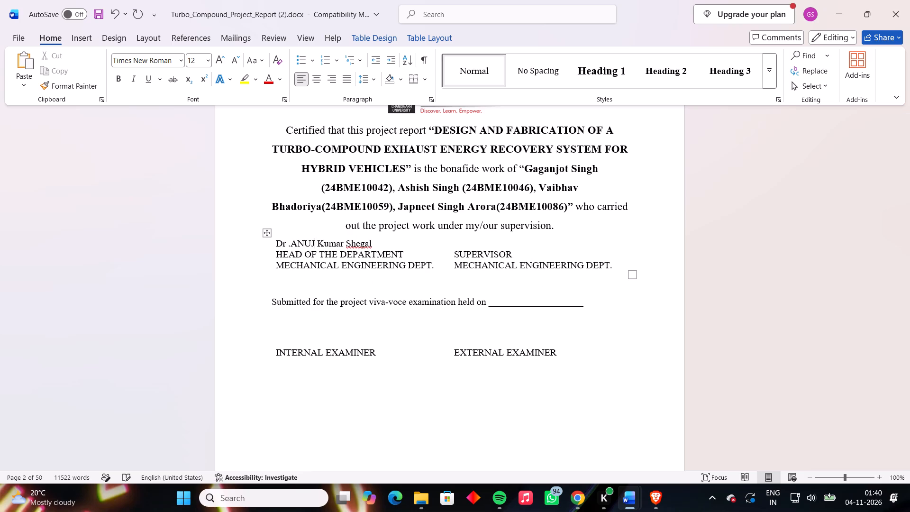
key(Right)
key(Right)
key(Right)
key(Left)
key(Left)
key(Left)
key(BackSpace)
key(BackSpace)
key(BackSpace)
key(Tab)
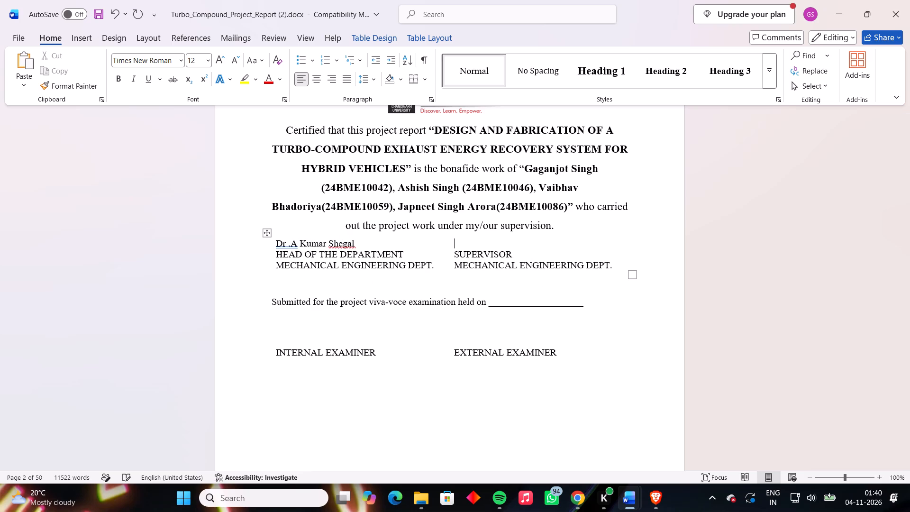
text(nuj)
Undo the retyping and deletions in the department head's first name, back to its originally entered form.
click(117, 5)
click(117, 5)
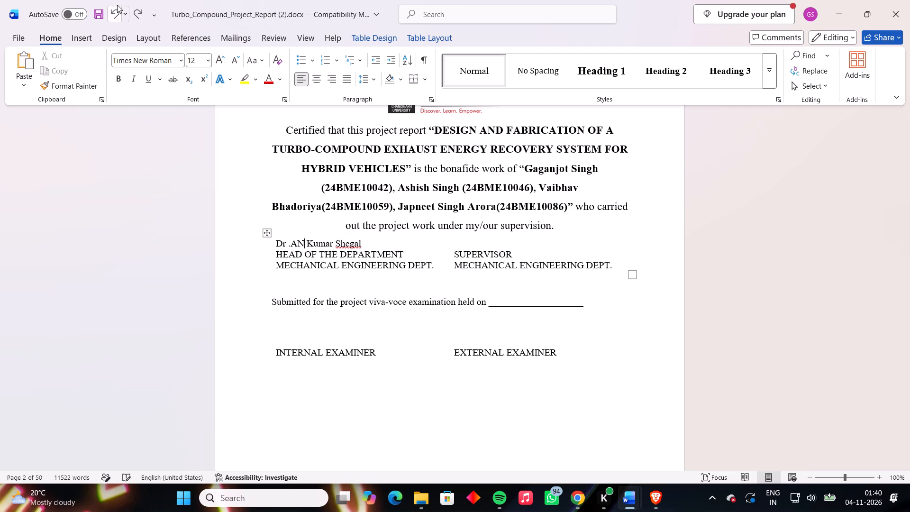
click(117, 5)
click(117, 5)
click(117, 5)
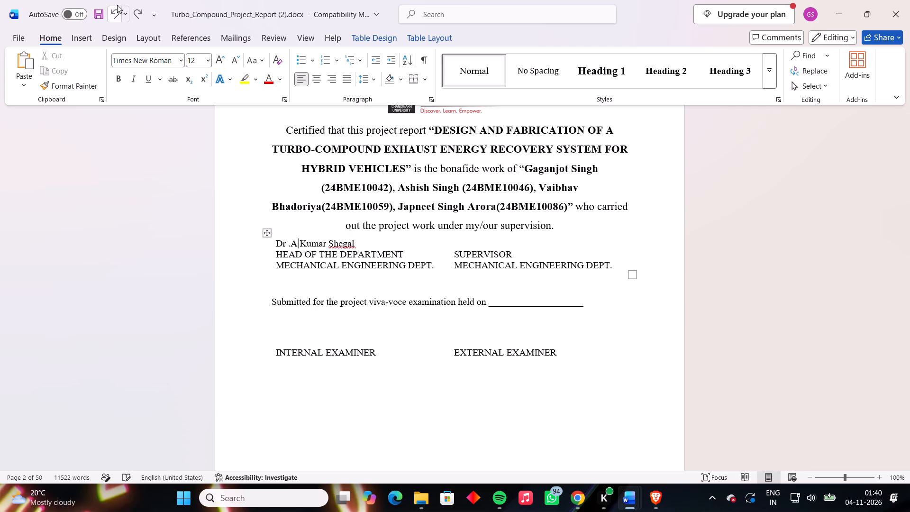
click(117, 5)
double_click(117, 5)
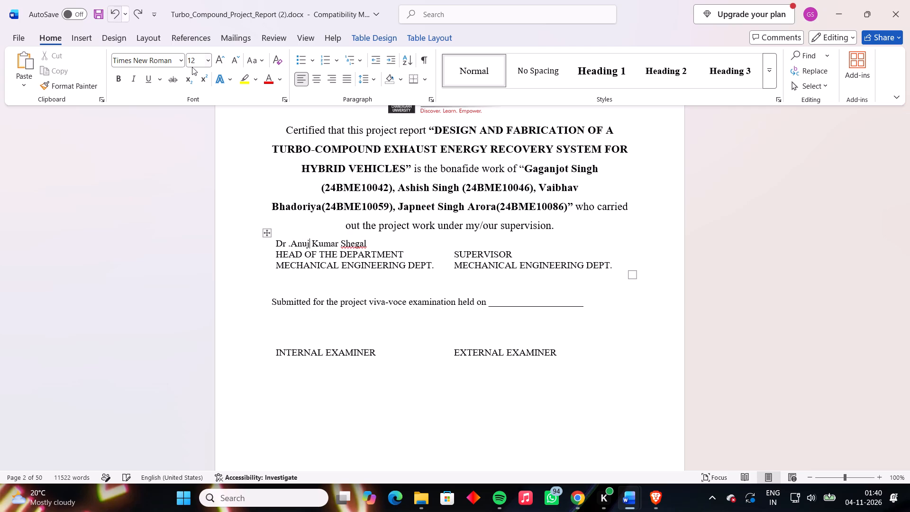
Correct the department head's name line by fixing the title to "Dr." and accepting the first suggested spelling for the flagged surname.
click(176, 222)
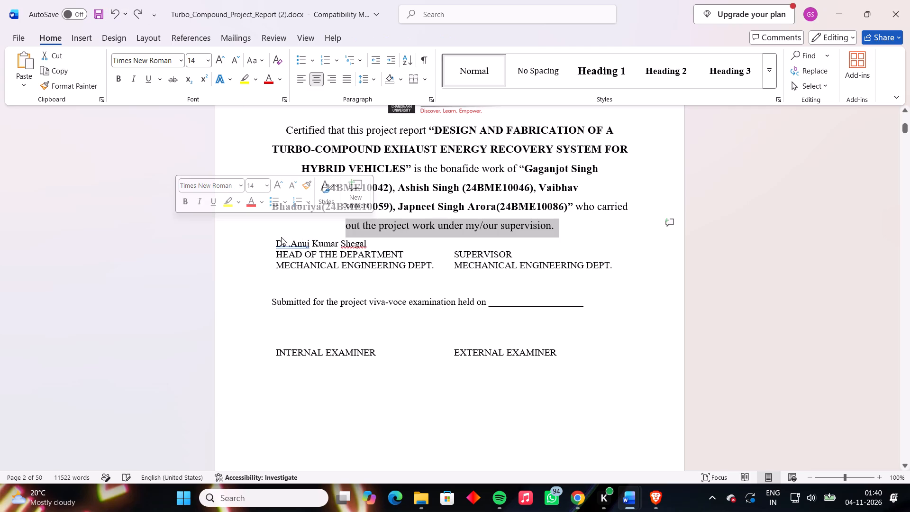
right_click(287, 240)
click(280, 249)
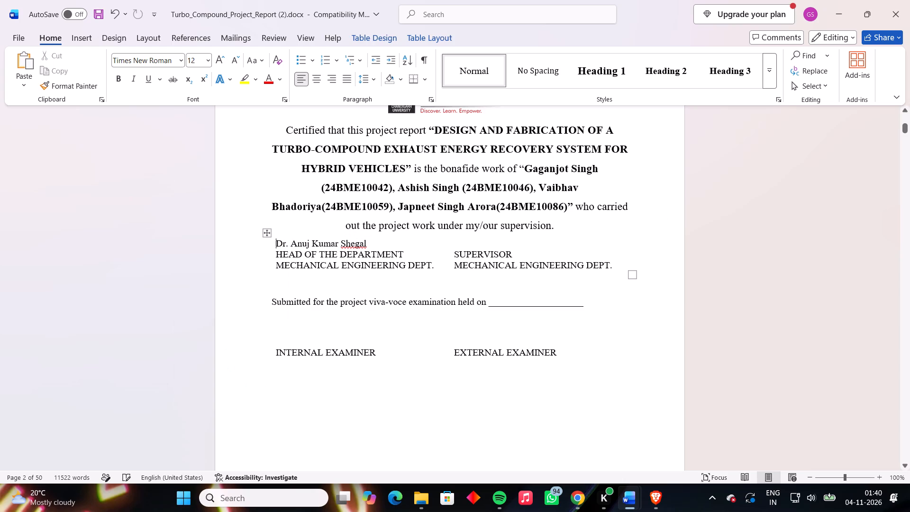
right_click(352, 240)
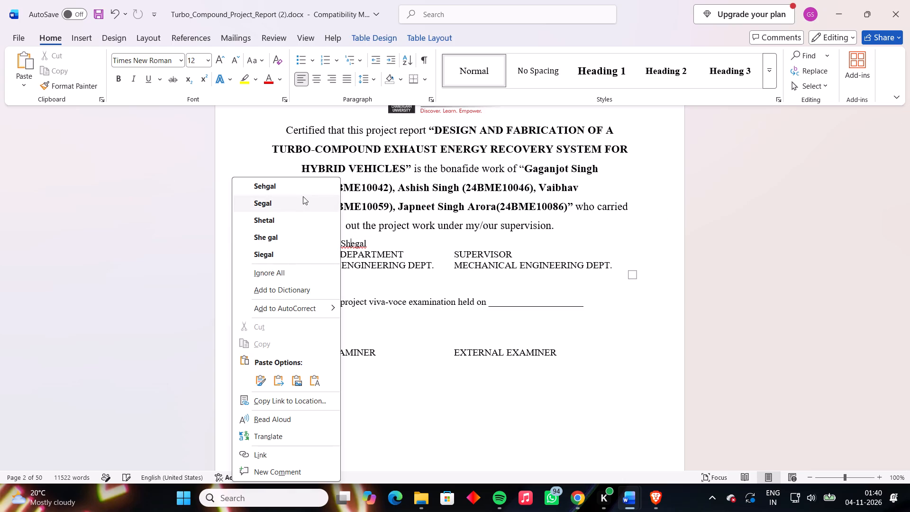
click(300, 187)
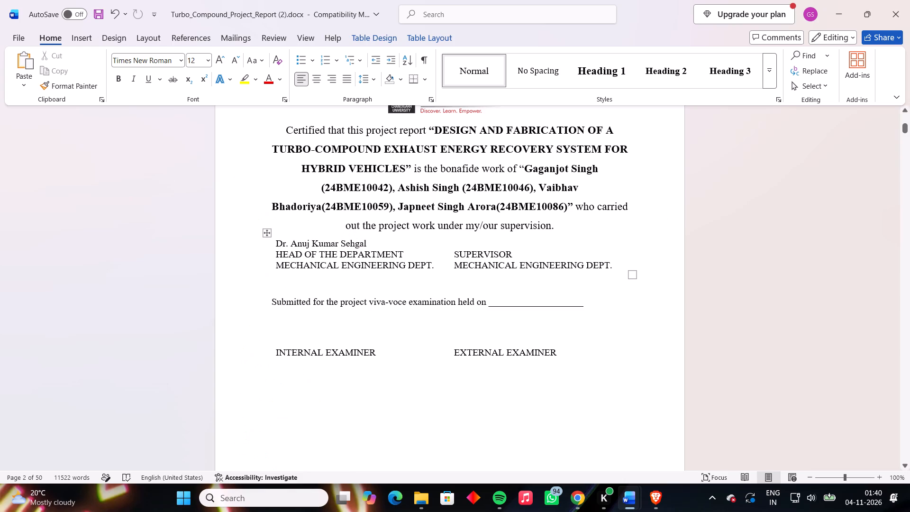
Enter the supervisor's name with the title "Dr" in the signature table cell directly above SUPERVISOR.
click(464, 244)
key(BackSpace)
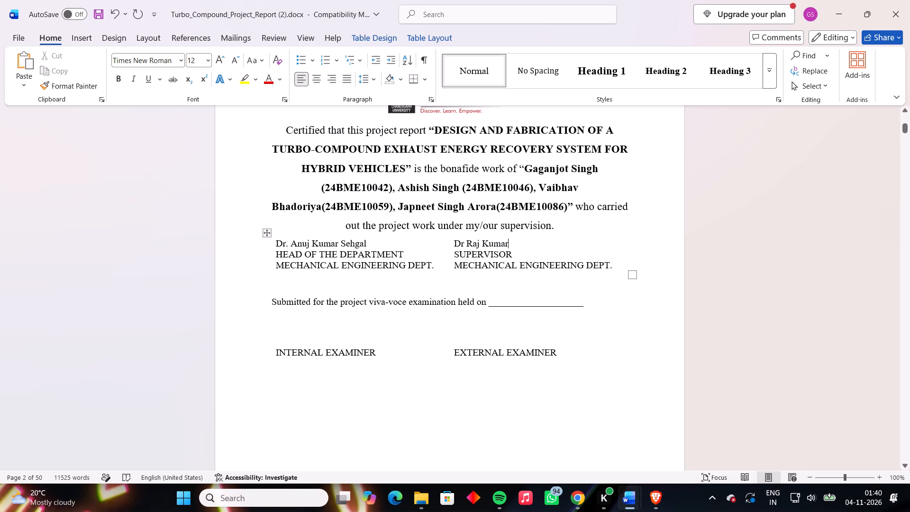
click(499, 301)
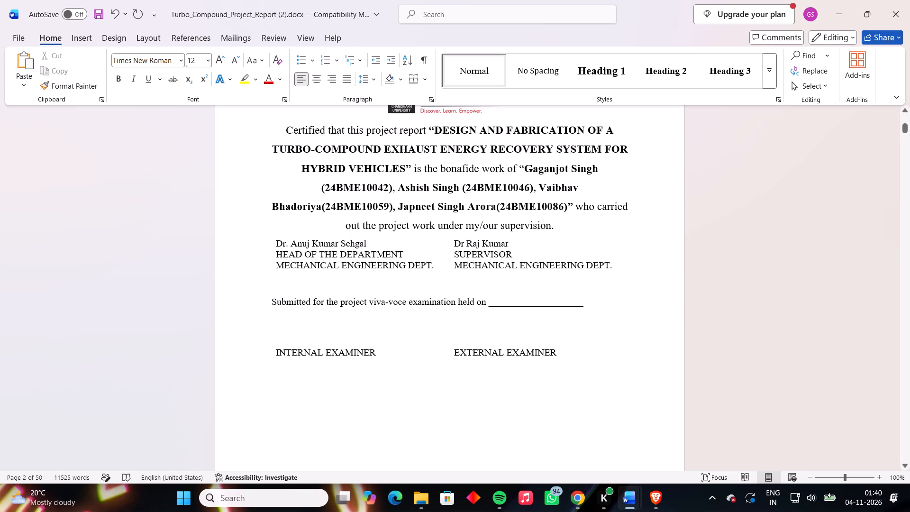
Look over the certificate and the following front-matter pages through to the Acknowledgment, checking for unfilled name placeholders.
scroll(499, 301, down, 1)
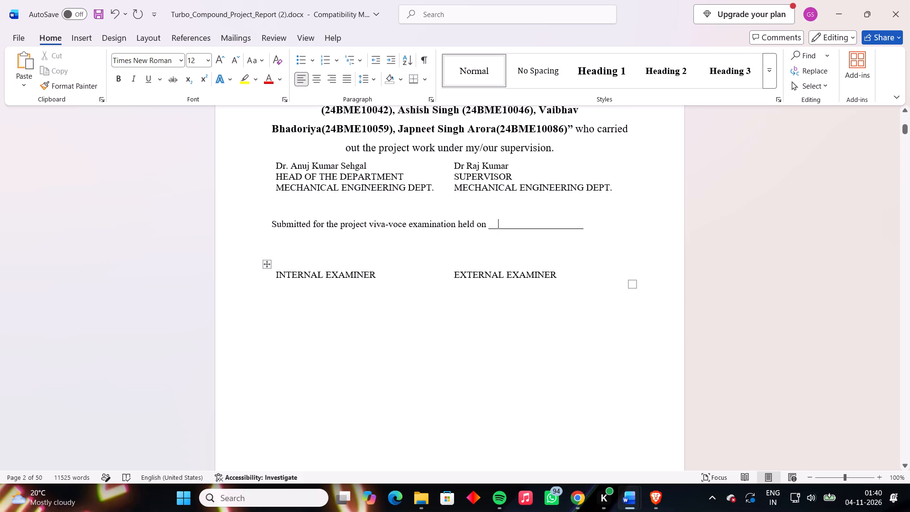
scroll(467, 293, up, 1)
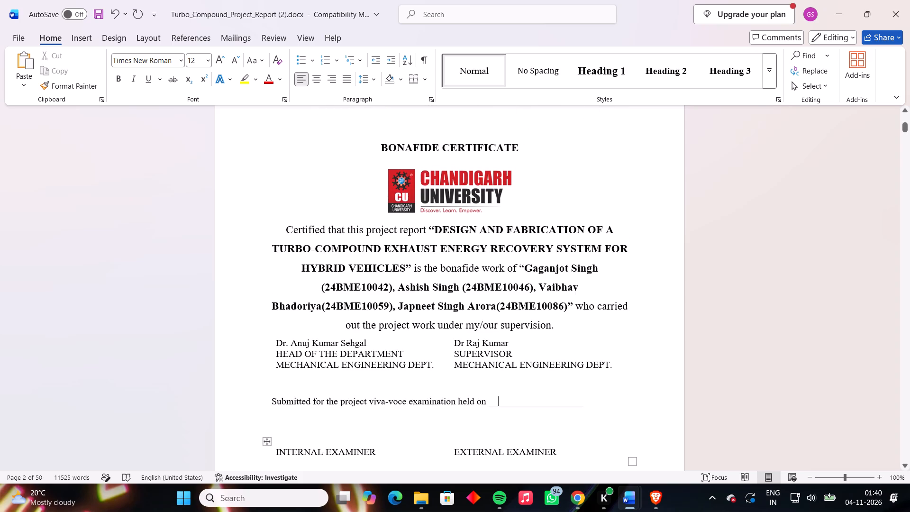
scroll(467, 293, down, 6)
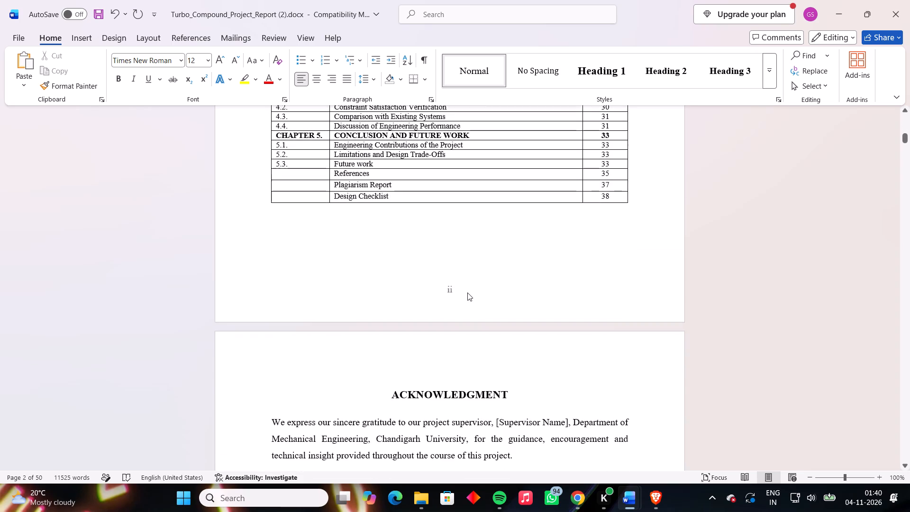
scroll(467, 293, up, 2)
scroll(467, 293, down, 2)
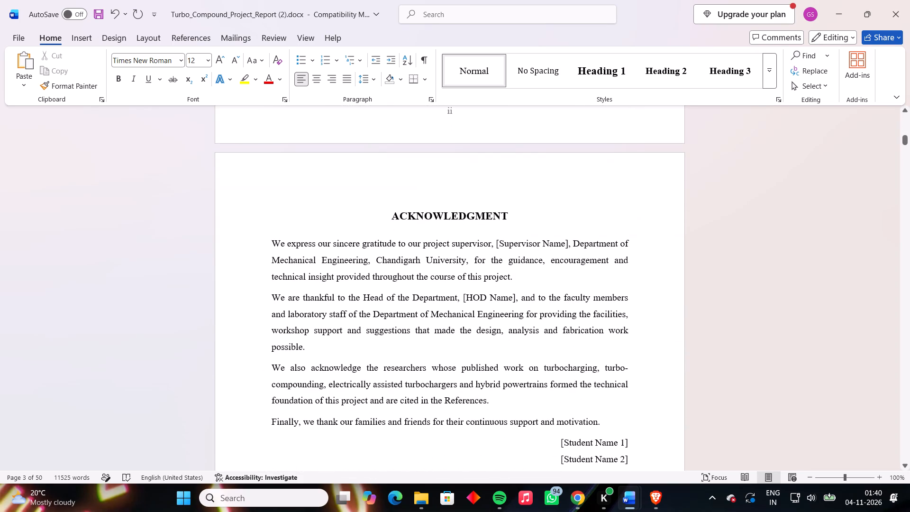
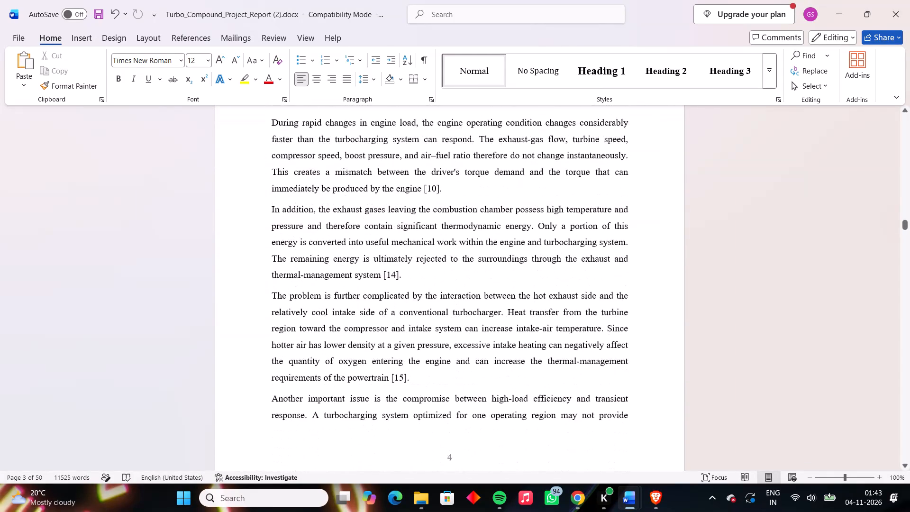
Remove bold from the broad engineering problem question just before section 1.3, up to its question mark.
scroll(464, 265, up, 1)
scroll(464, 265, down, 6)
scroll(464, 265, up, 3)
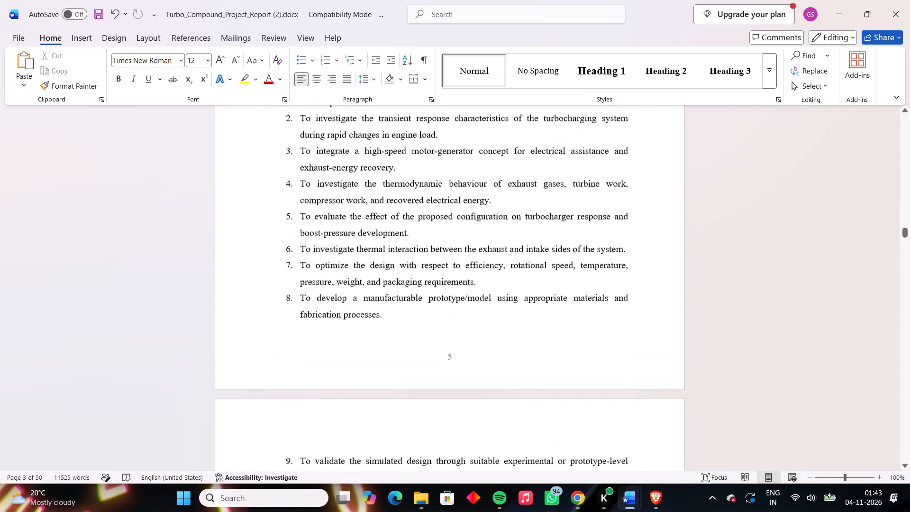
scroll(464, 265, up, 4)
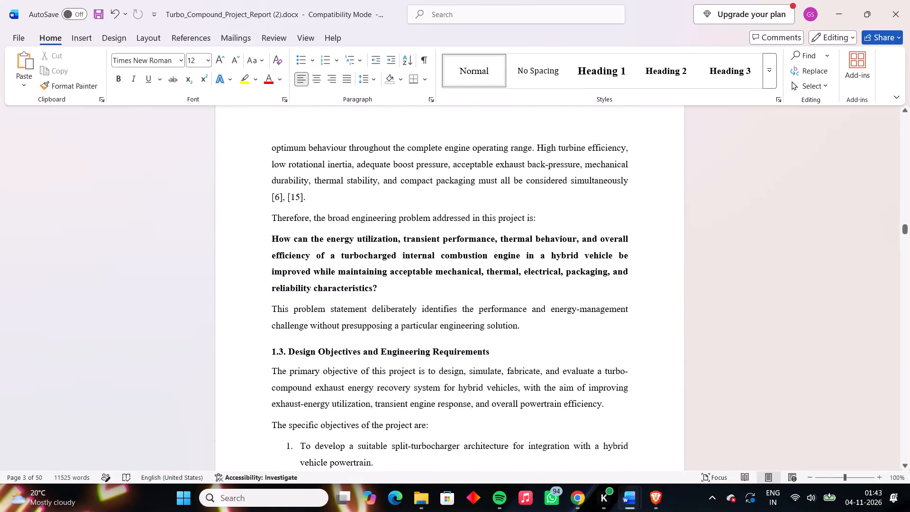
drag(270, 238, 366, 284)
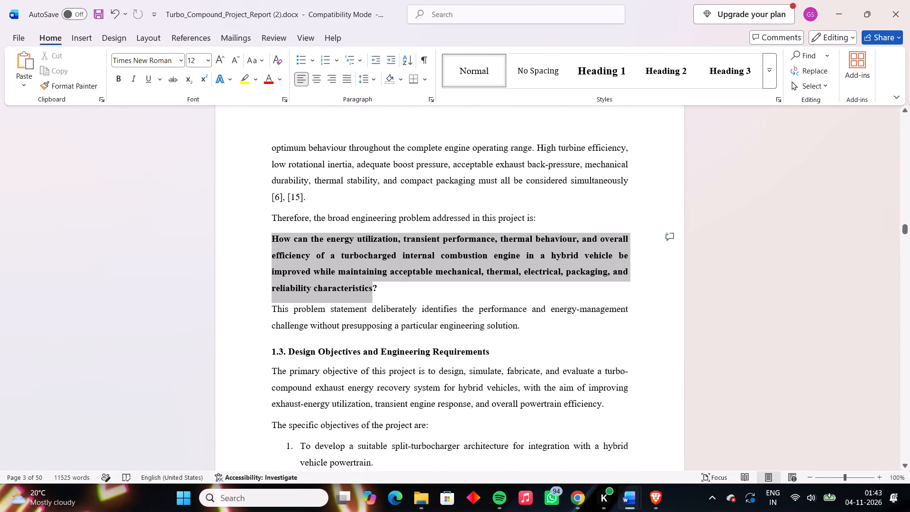
drag(366, 284, 366, 283)
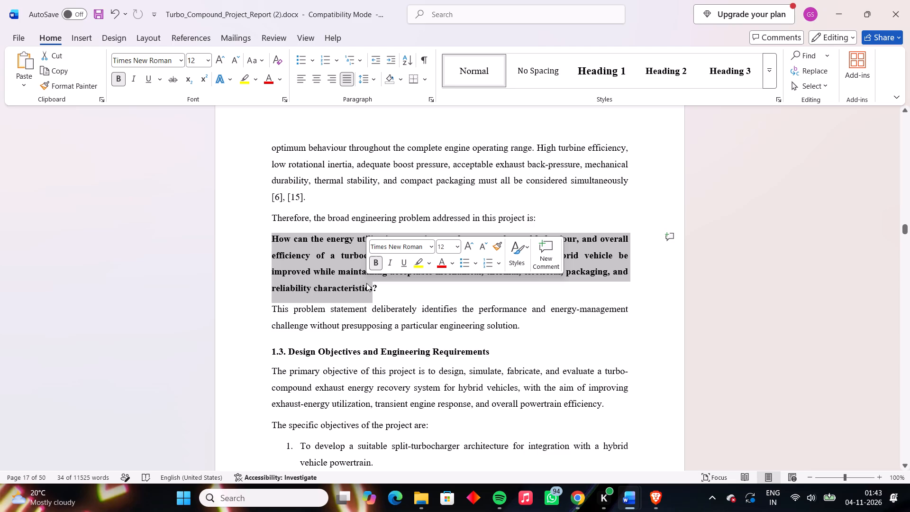
key(ctrl+b)
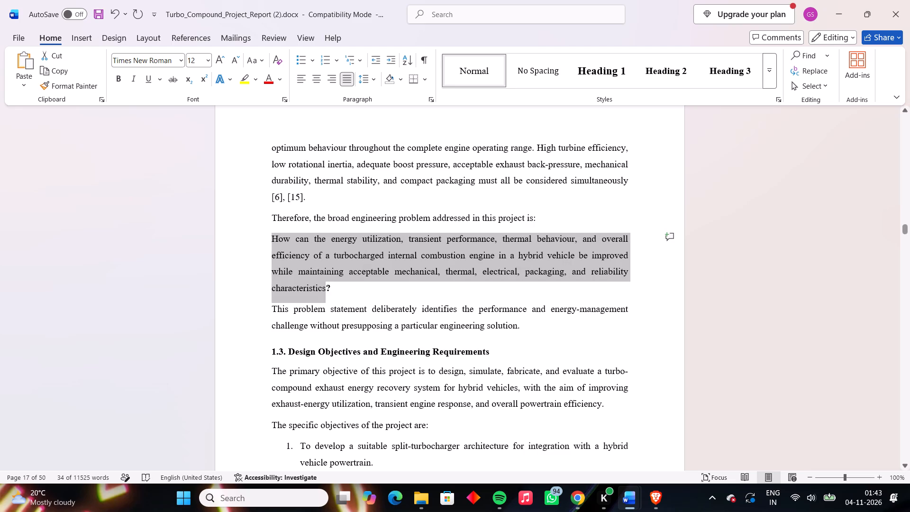
click(337, 310)
Remove bold from the Chapter 1 to Chapter 5 summary paragraphs in section 1.6, Organization of the Report.
scroll(337, 310, down, 4)
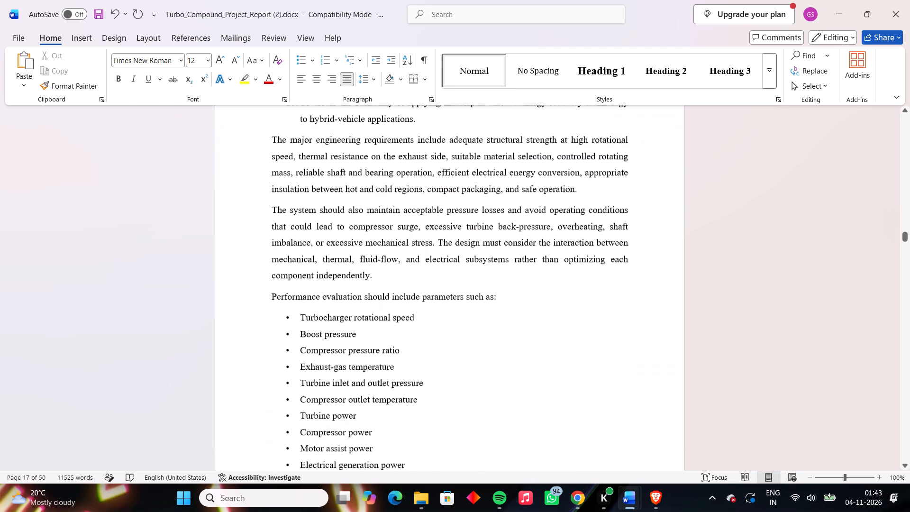
scroll(337, 310, down, 4)
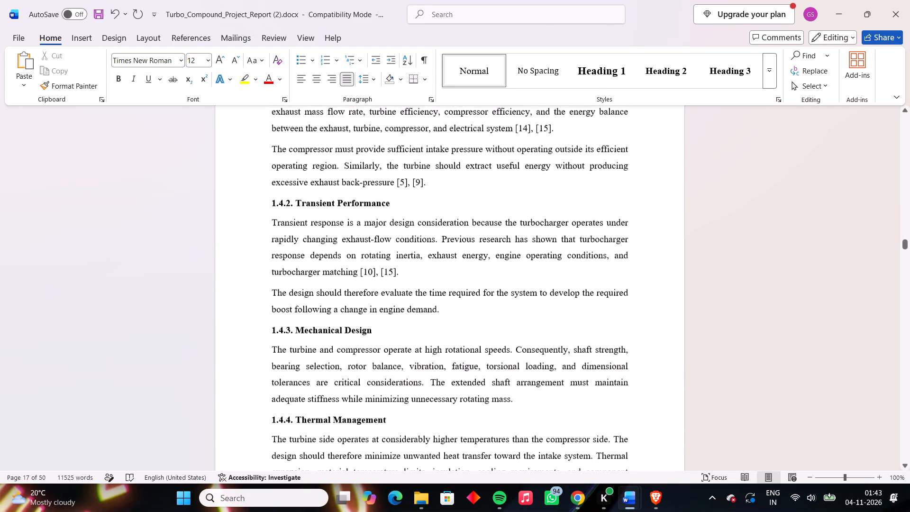
scroll(337, 310, down, 4)
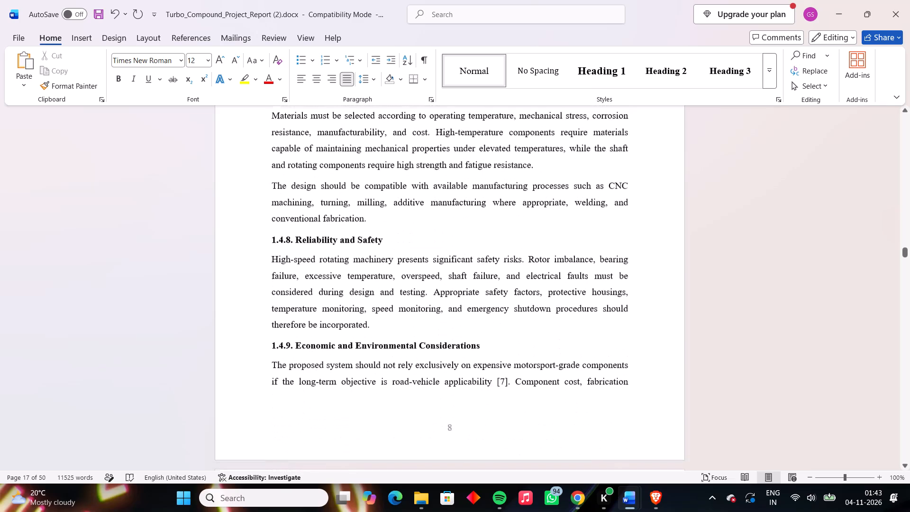
scroll(337, 310, down, 4)
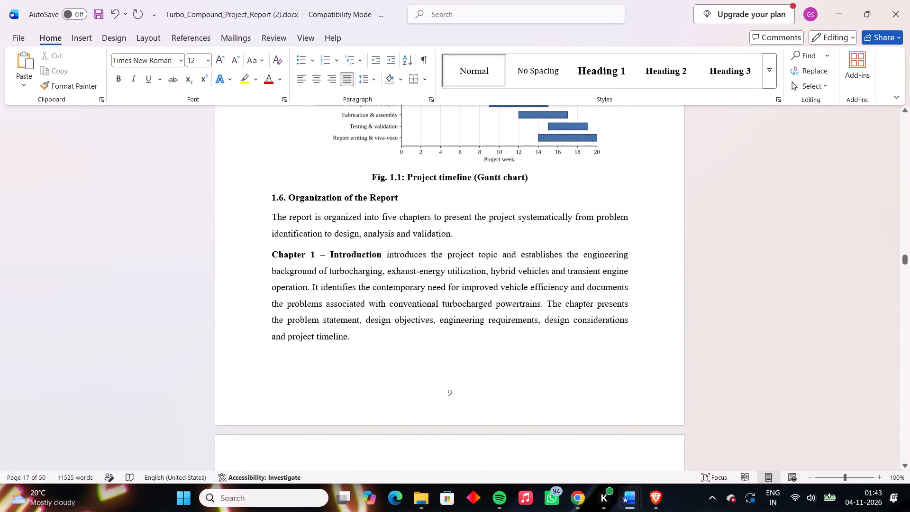
scroll(337, 310, down, 6)
scroll(455, 296, up, 2)
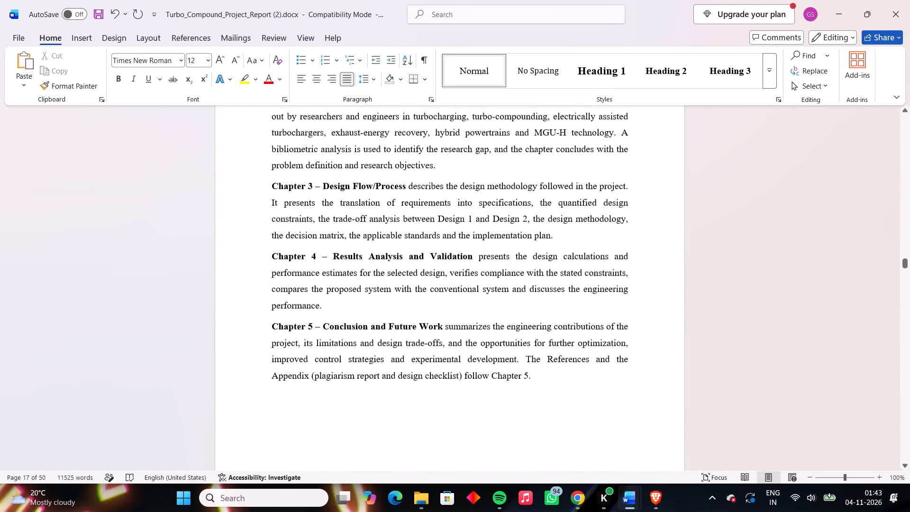
drag(543, 401, 291, 61)
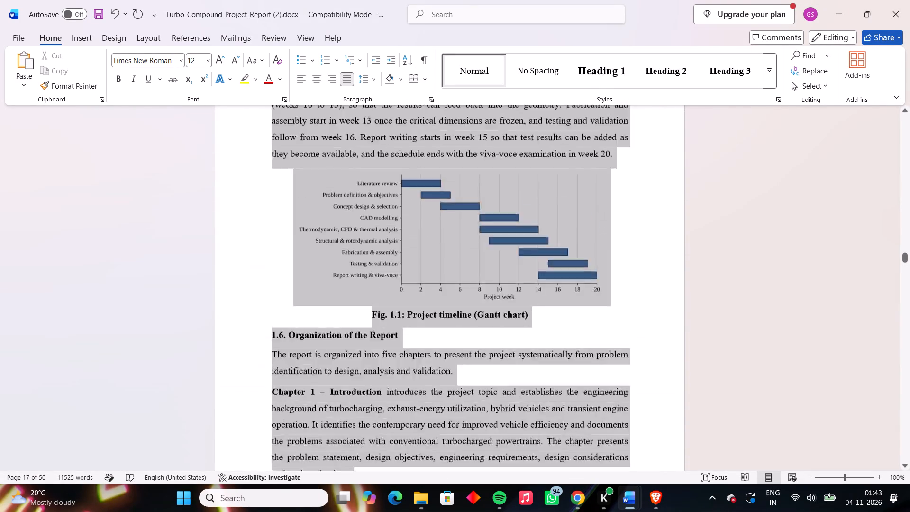
drag(291, 61, 337, 461)
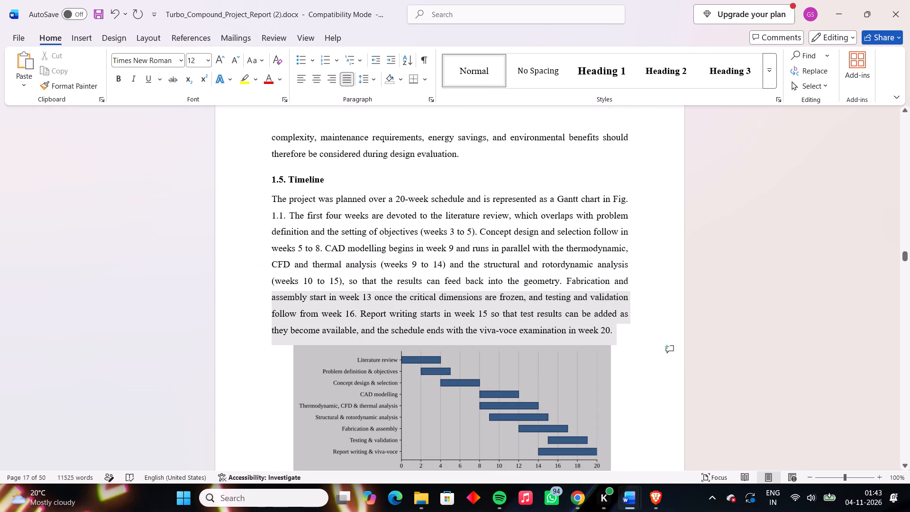
drag(337, 461, 277, 121)
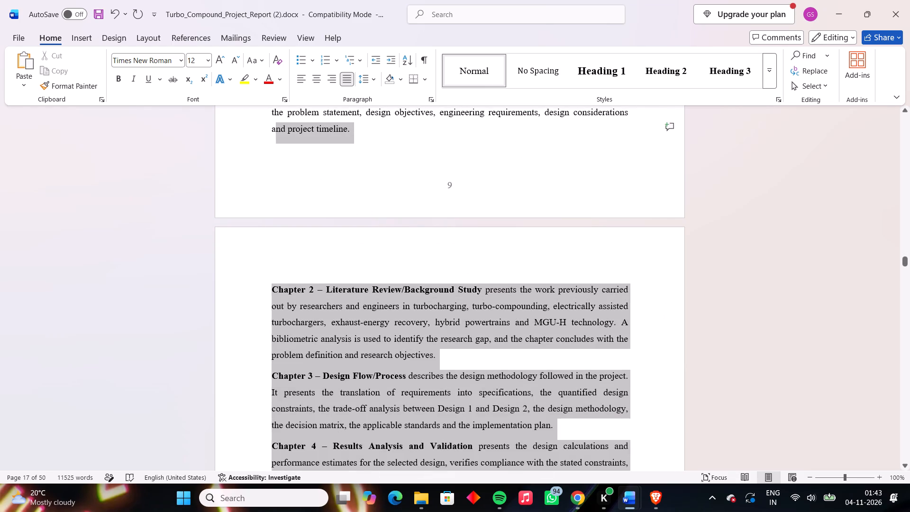
drag(277, 121, 279, 328)
key(ctrl+b)
key(ctrl+b)
key(ctrl+b)
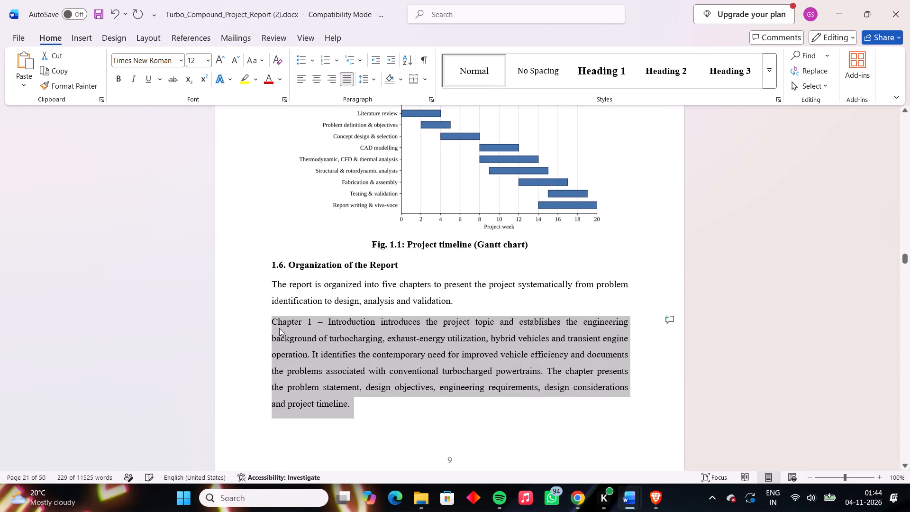
click(197, 305)
Shorten the Chapter 2 title to LITERATURE REVIEW by deleting "/BACKGROUND STUDY".
scroll(197, 305, up, 1)
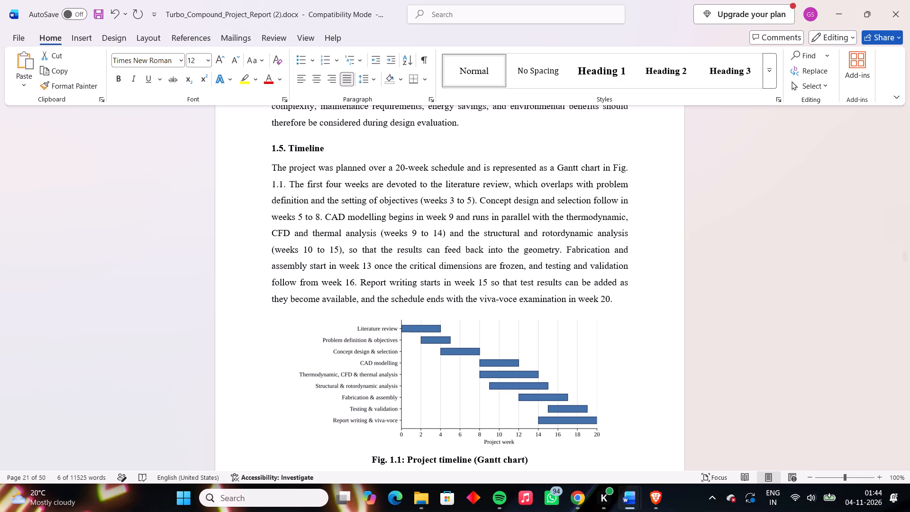
scroll(197, 305, down, 2)
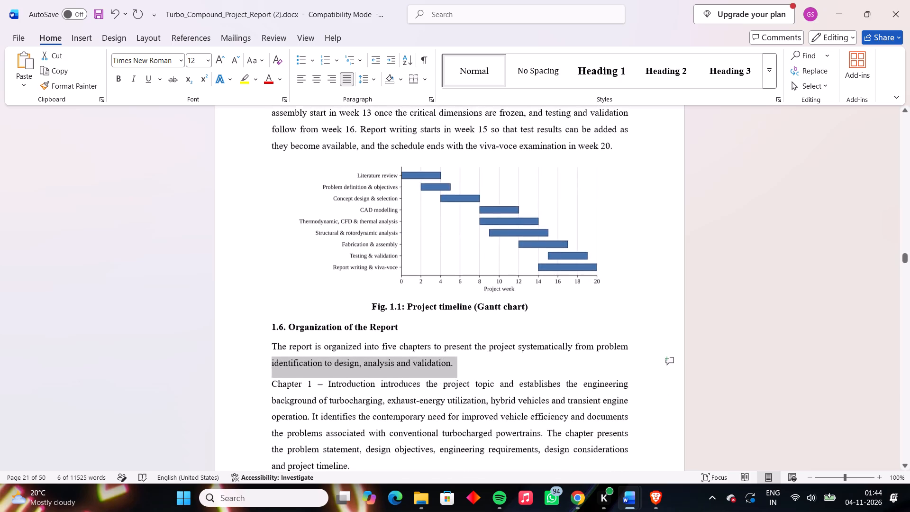
scroll(197, 305, down, 1)
scroll(197, 305, up, 2)
click(197, 305)
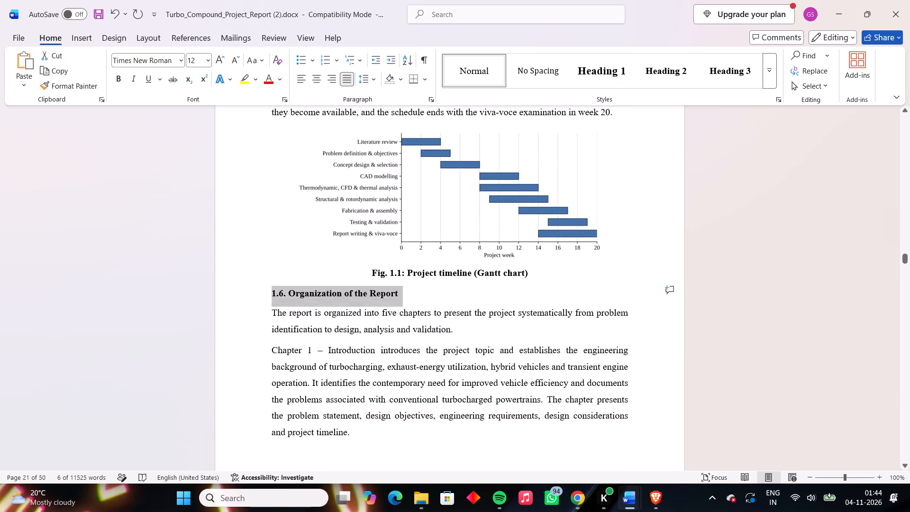
scroll(197, 305, down, 4)
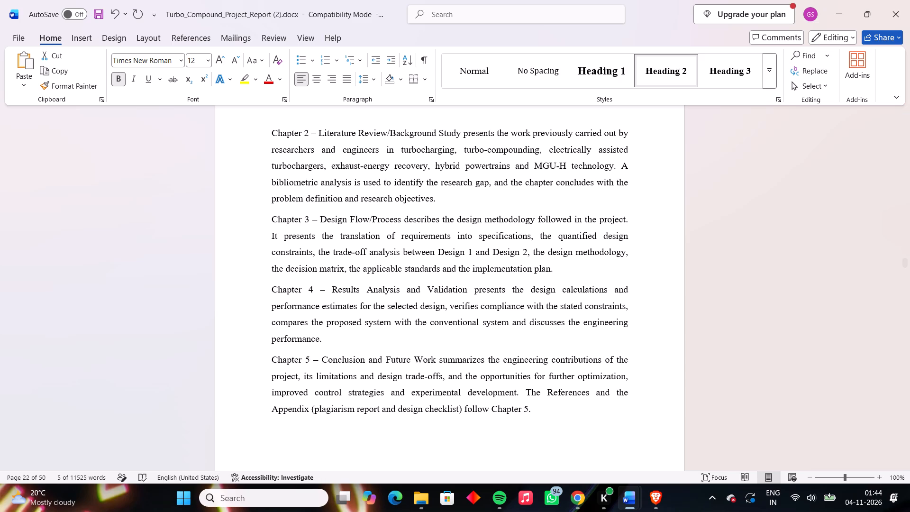
scroll(197, 305, down, 4)
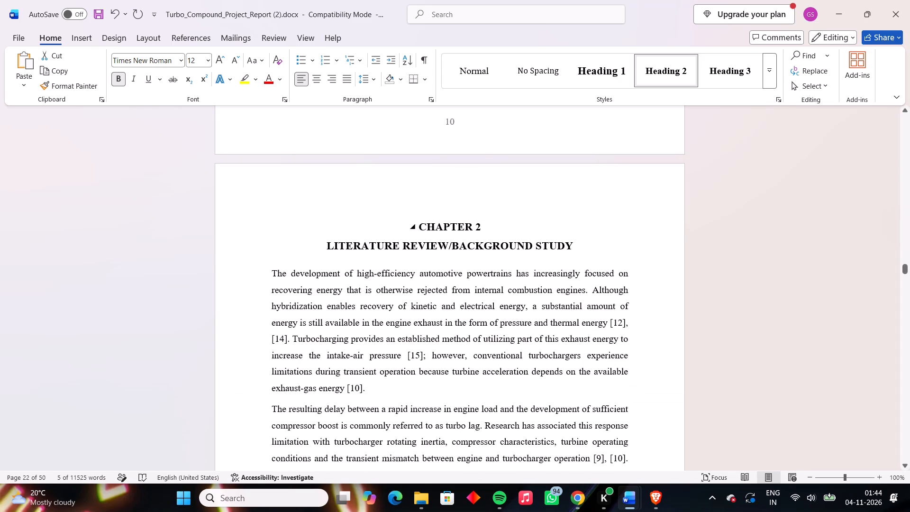
drag(446, 245, 571, 238)
click(571, 238)
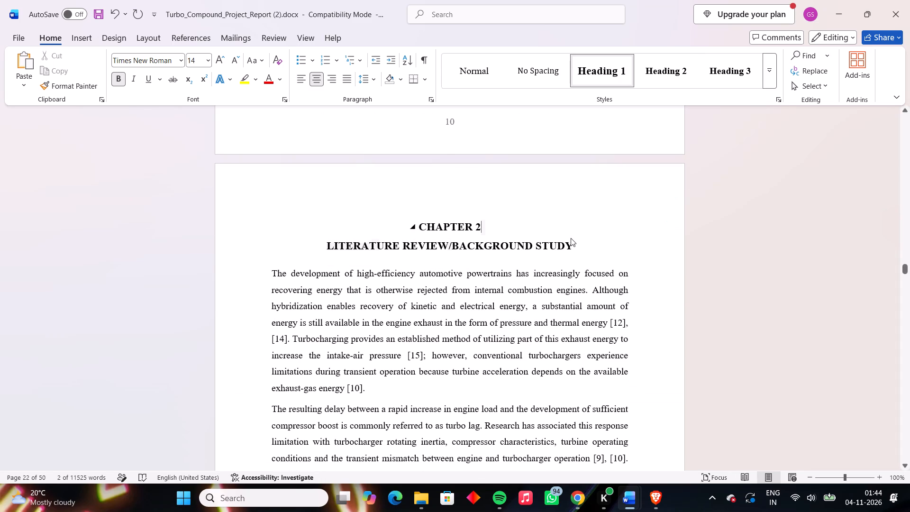
drag(575, 244, 460, 249)
key(BackSpace)
key(BackSpace)
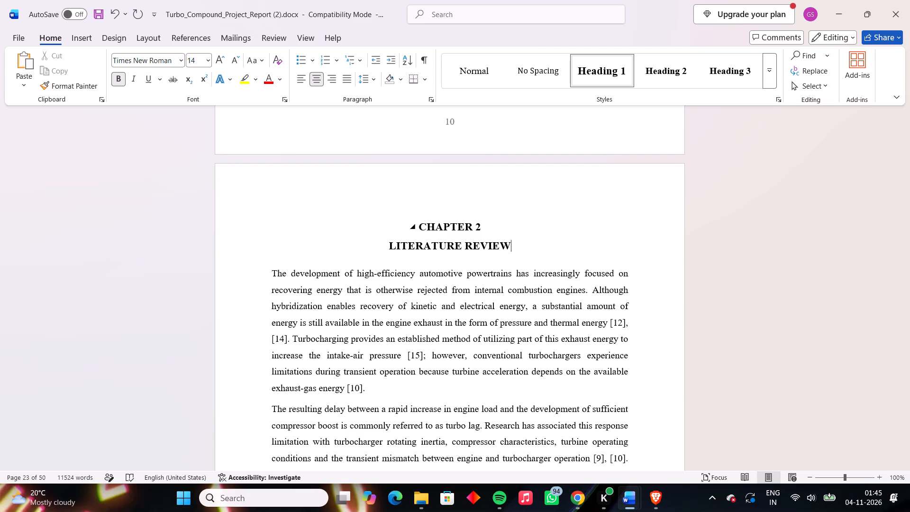
Review sections 2.1 and 2.2, including Table 2.1 on reported problems and Table 2.2 on existing solutions.
scroll(460, 249, down, 8)
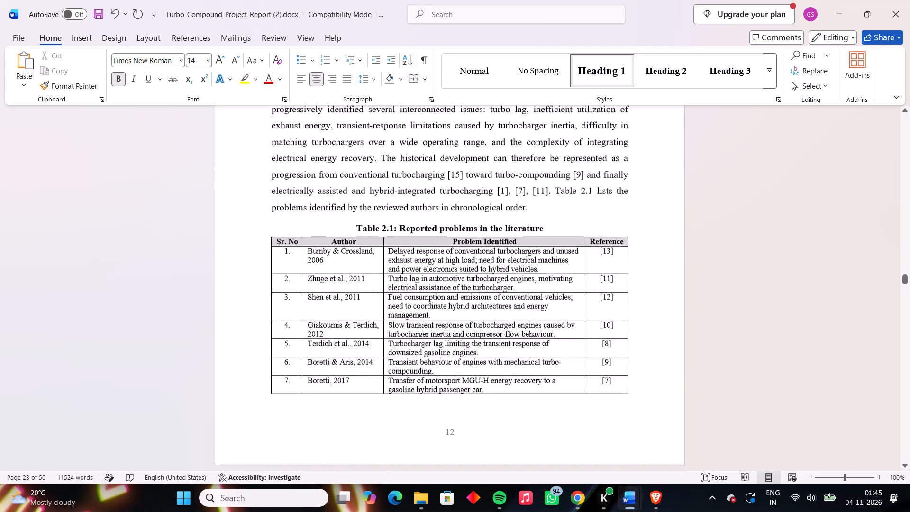
scroll(460, 249, down, 2)
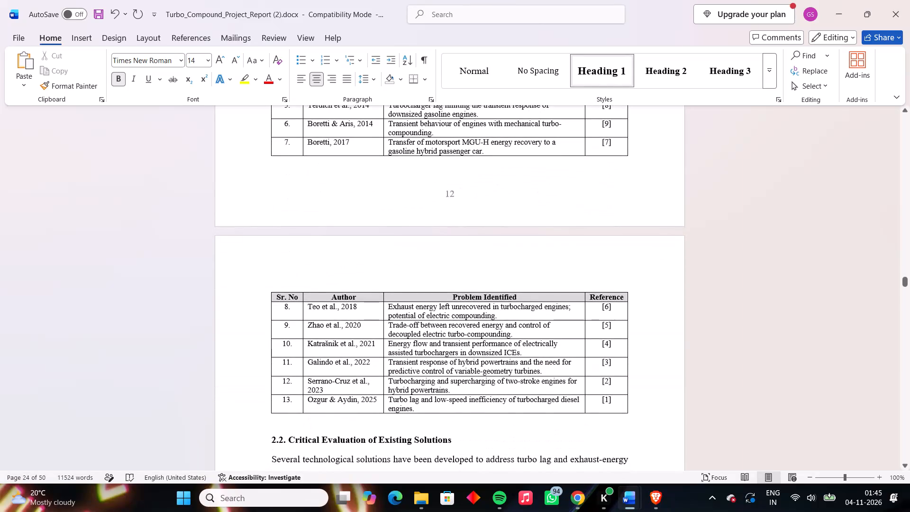
scroll(460, 249, up, 3)
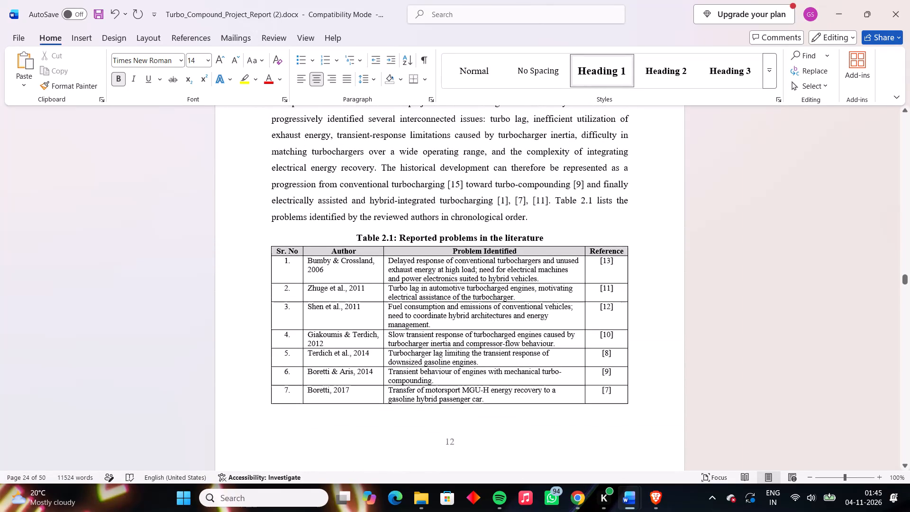
scroll(460, 249, left, 2)
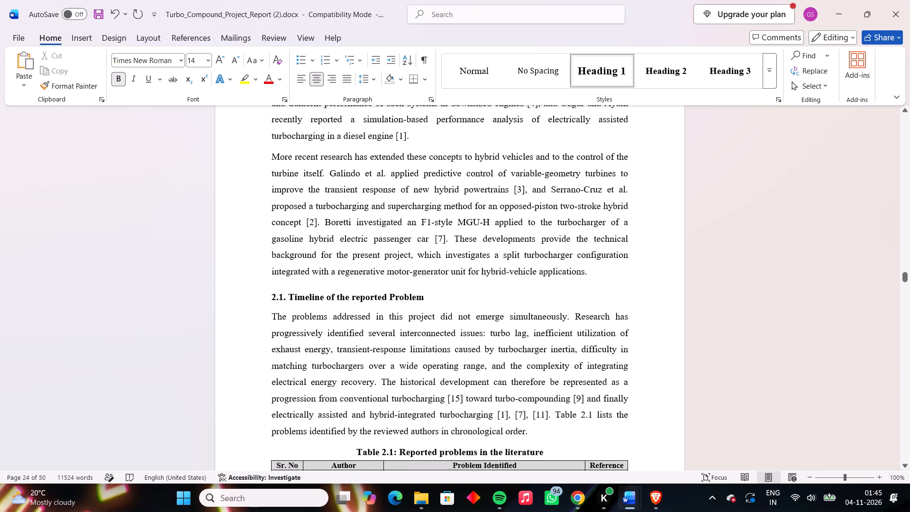
scroll(460, 249, left, 1)
scroll(460, 249, down, 3)
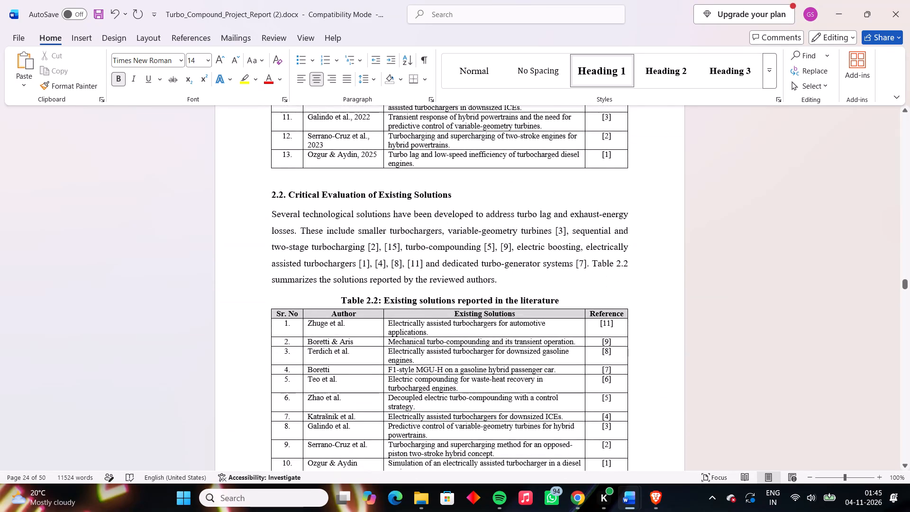
scroll(460, 249, up, 1)
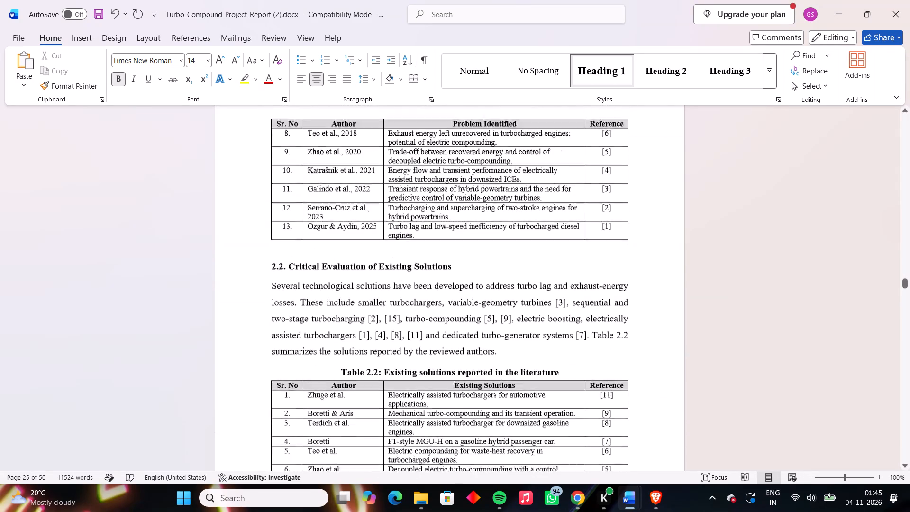
scroll(460, 249, up, 1)
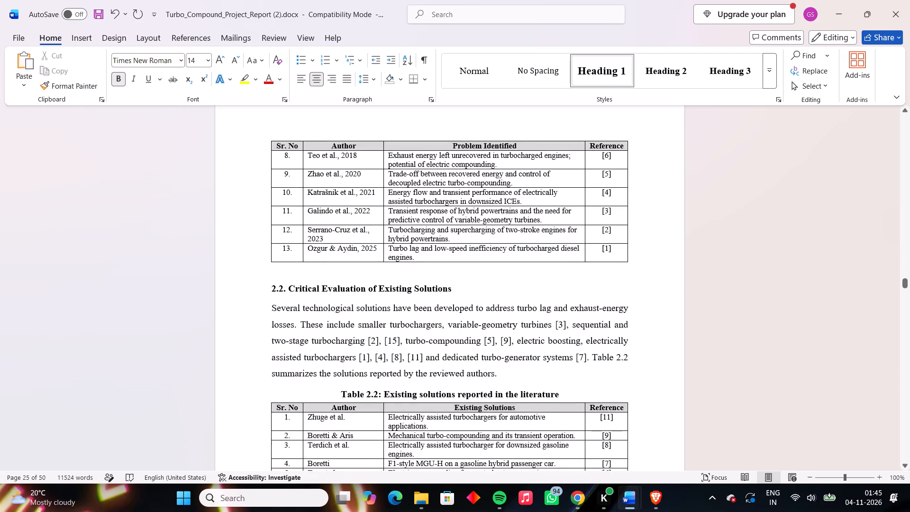
scroll(460, 249, down, 2)
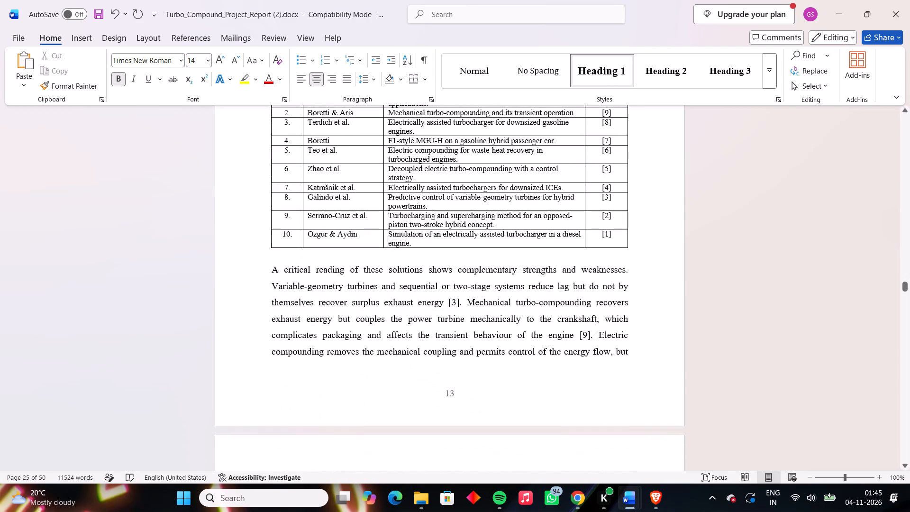
scroll(460, 249, up, 1)
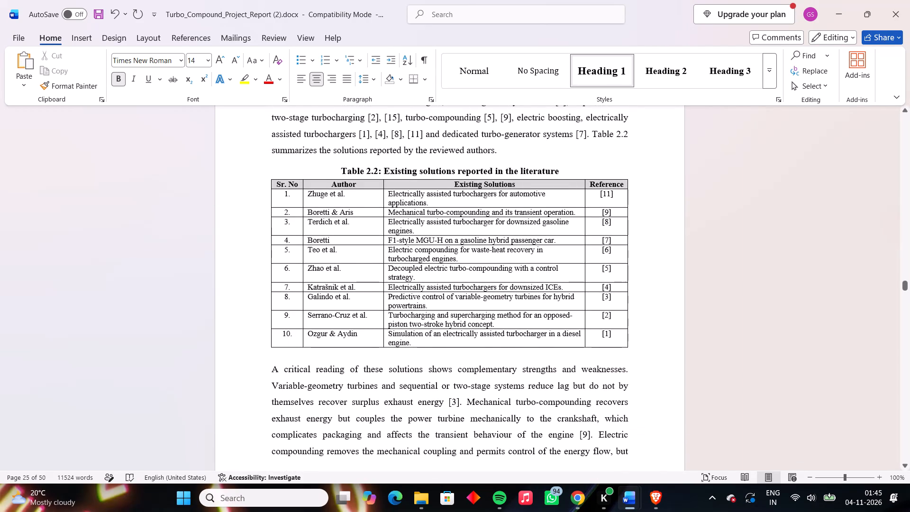
Review the bibliometric analysis in section 2.3, checking the journal, author and keyword details in Tables 2.3.1 to 2.3.3.
scroll(460, 249, down, 4)
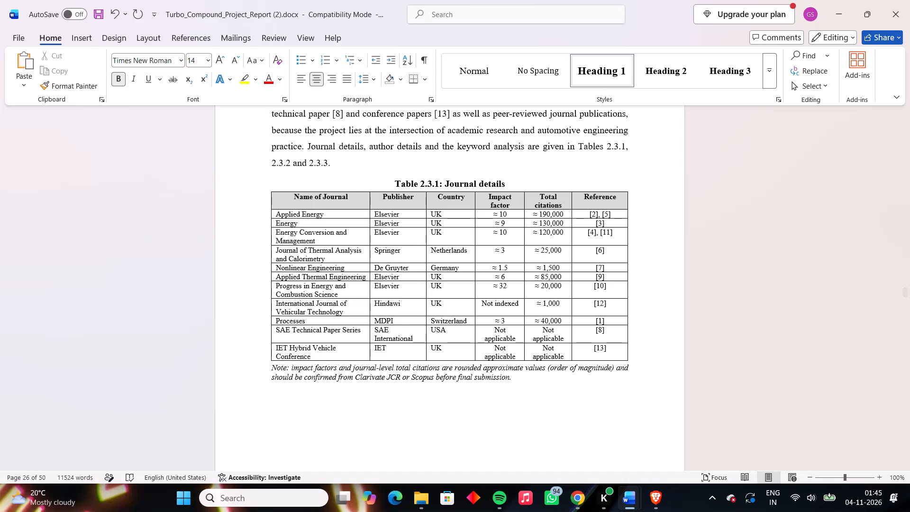
scroll(460, 249, down, 1)
scroll(460, 249, up, 1)
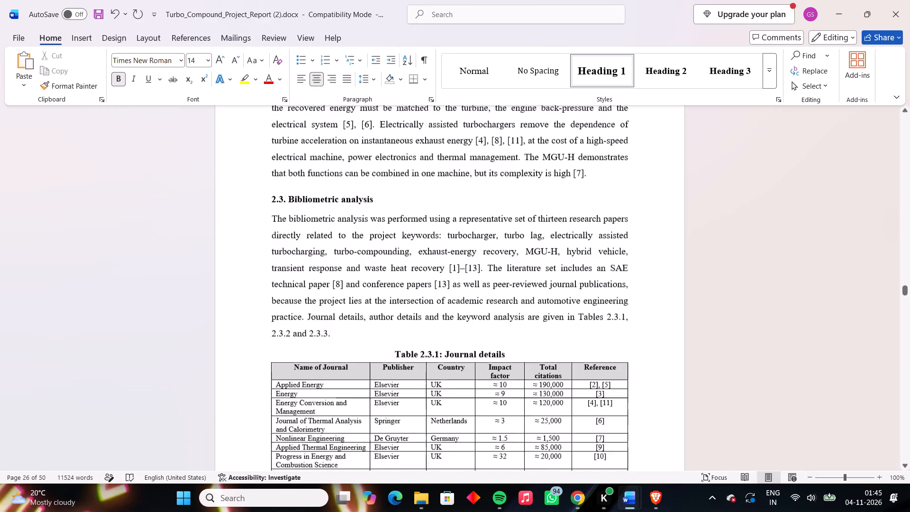
scroll(460, 249, up, 1)
scroll(460, 249, down, 2)
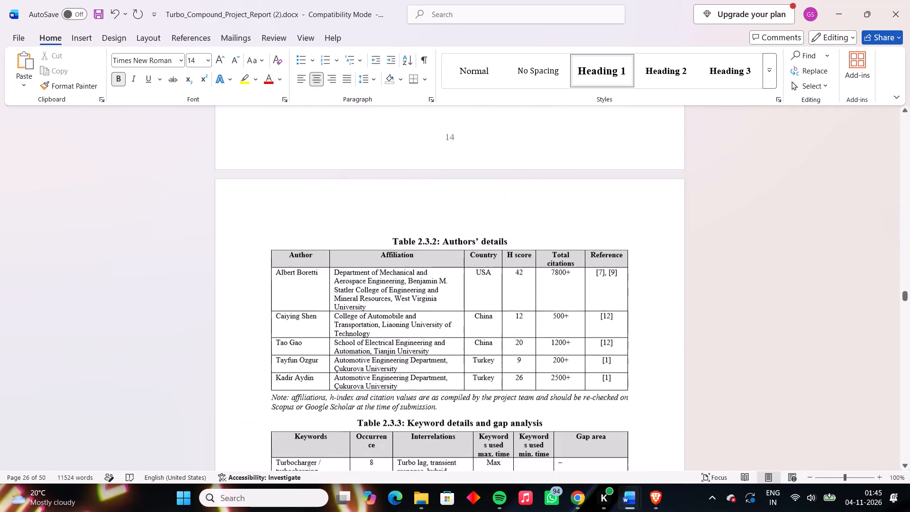
scroll(460, 249, down, 2)
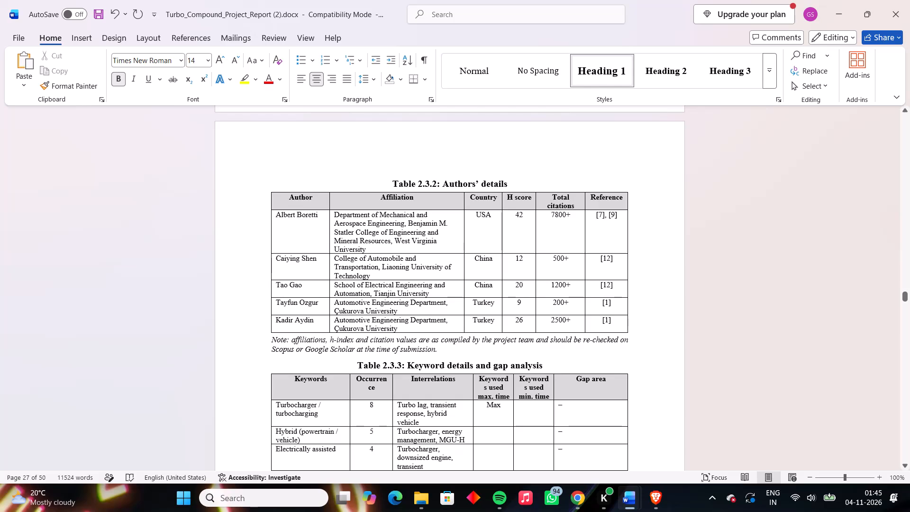
scroll(460, 249, down, 2)
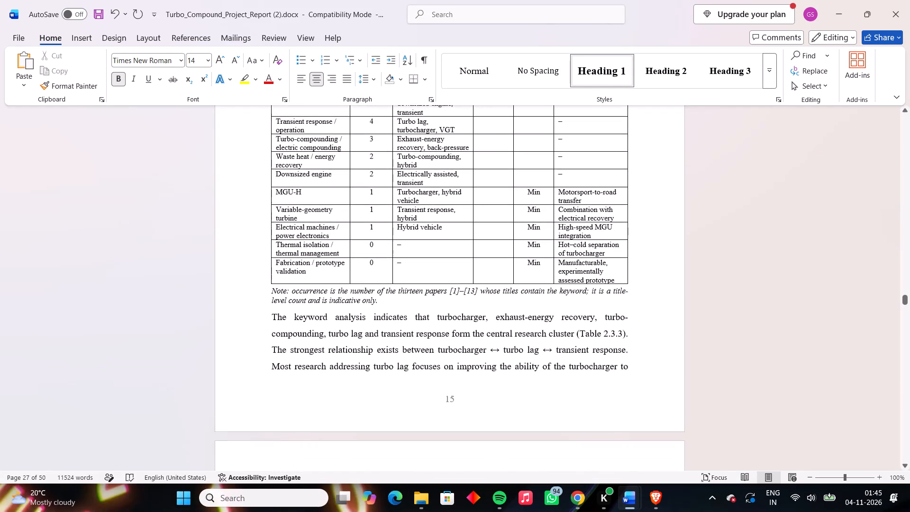
scroll(462, 296, down, 1)
scroll(462, 296, up, 2)
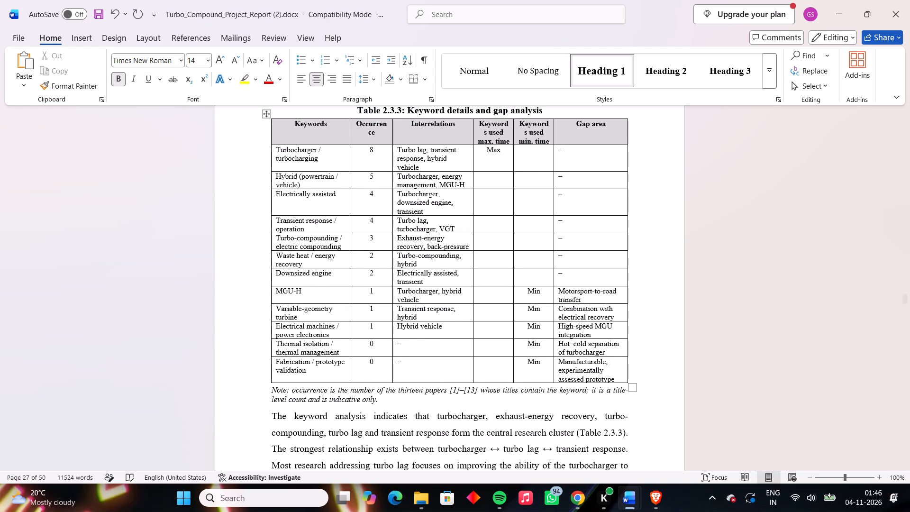
scroll(462, 296, down, 1)
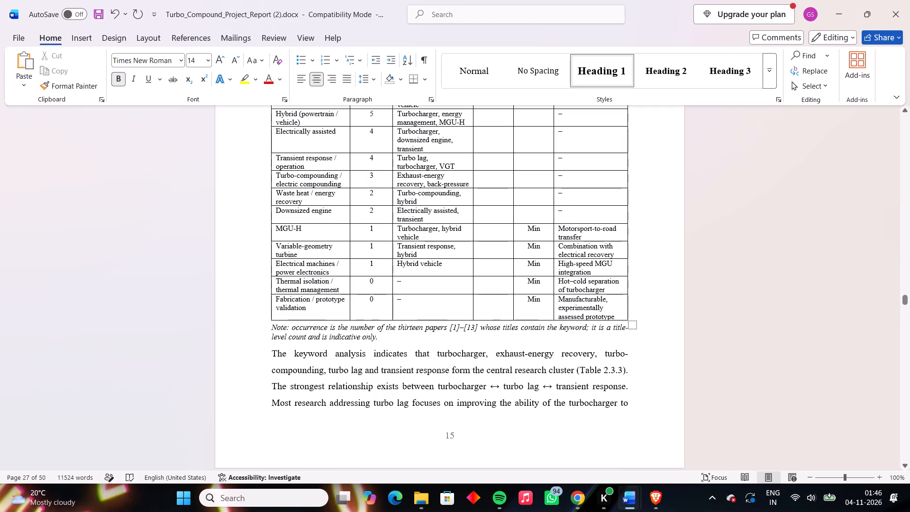
scroll(491, 220, up, 1)
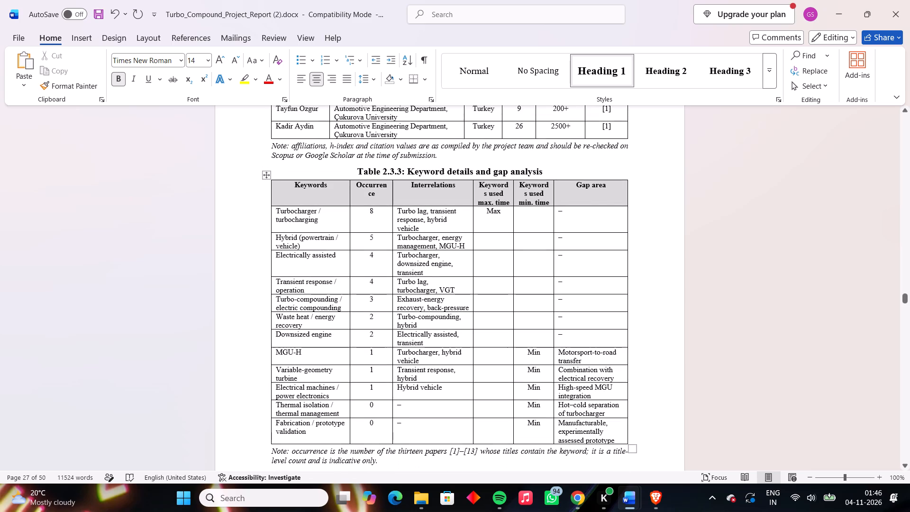
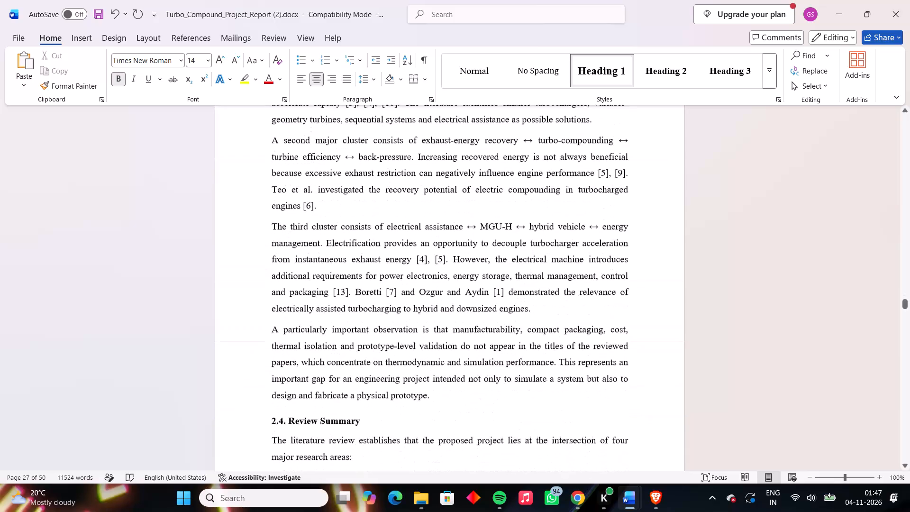
Review the rest of Chapter 2, from section 2.4, Review Summary, through the three objectives in section 2.7, Research Objectives.
scroll(491, 220, down, 2)
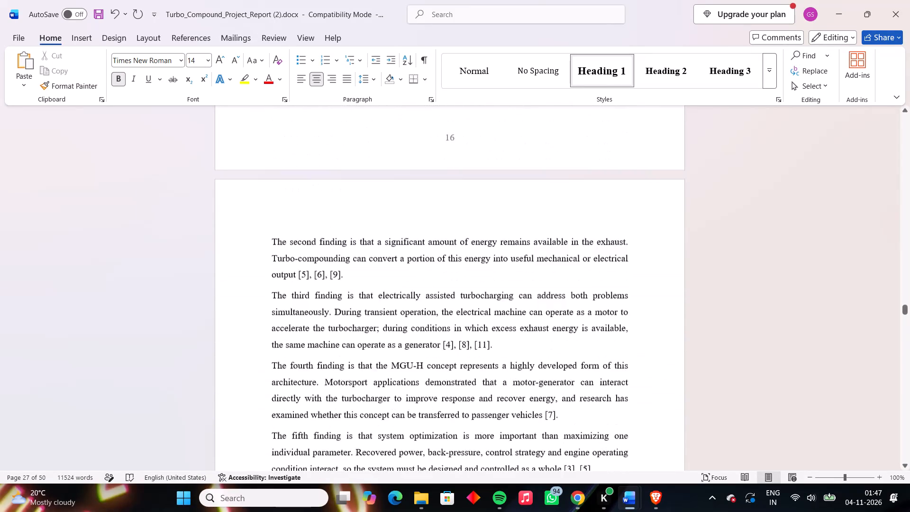
scroll(491, 220, down, 1)
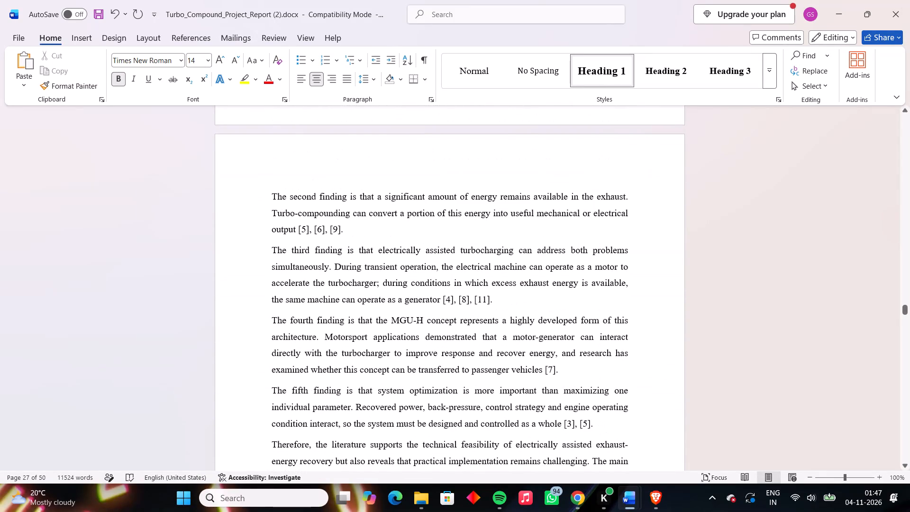
scroll(491, 220, down, 9)
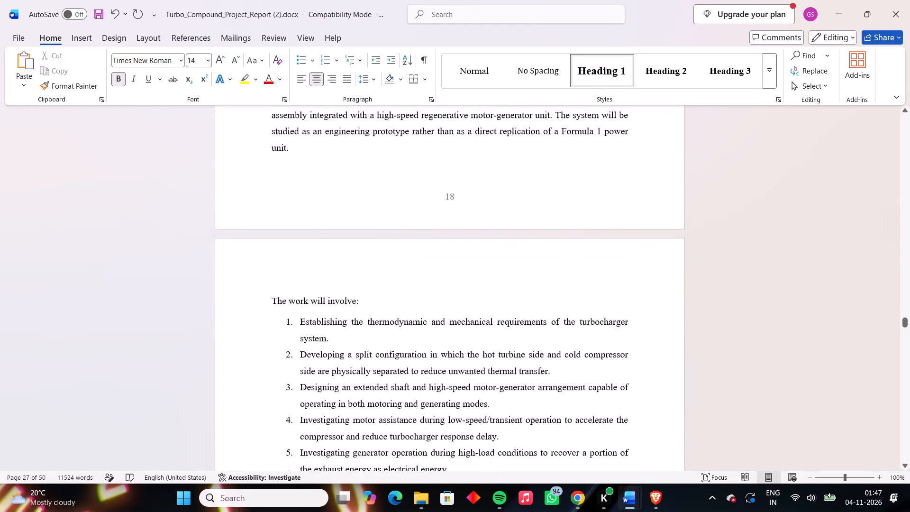
scroll(491, 220, down, 4)
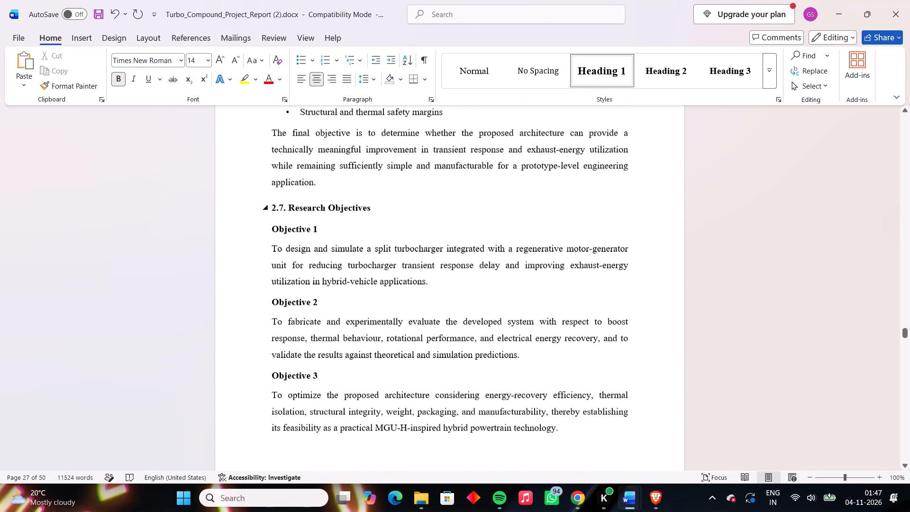
scroll(491, 220, down, 3)
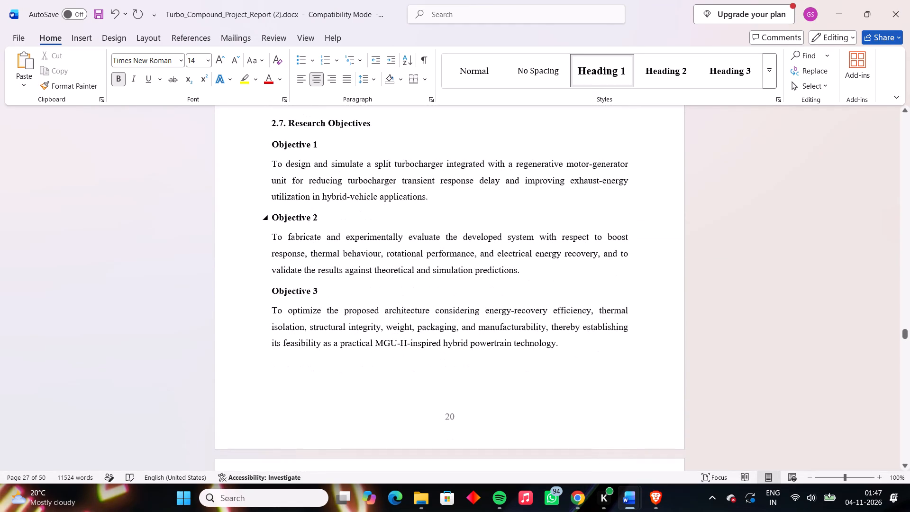
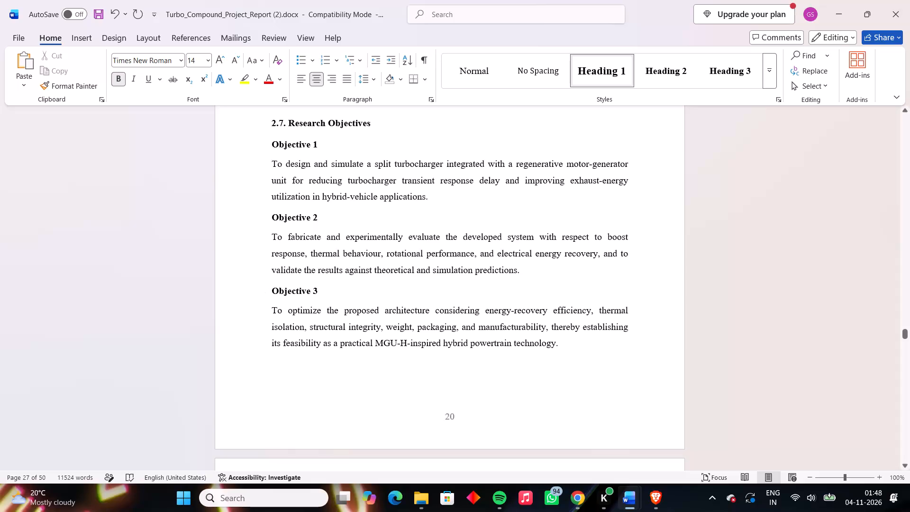
Delete the Objective 3 heading and its paragraph from section 2.7, Research Objectives.
click(566, 341)
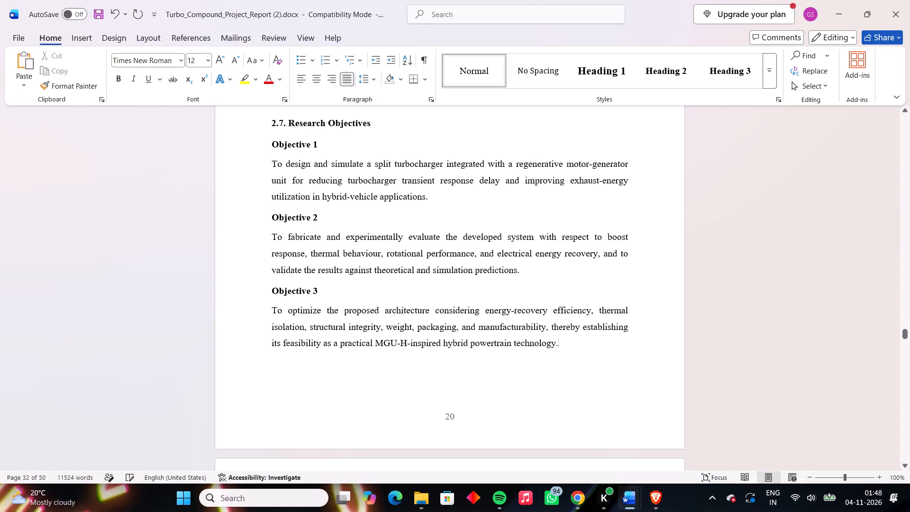
drag(564, 349, 268, 294)
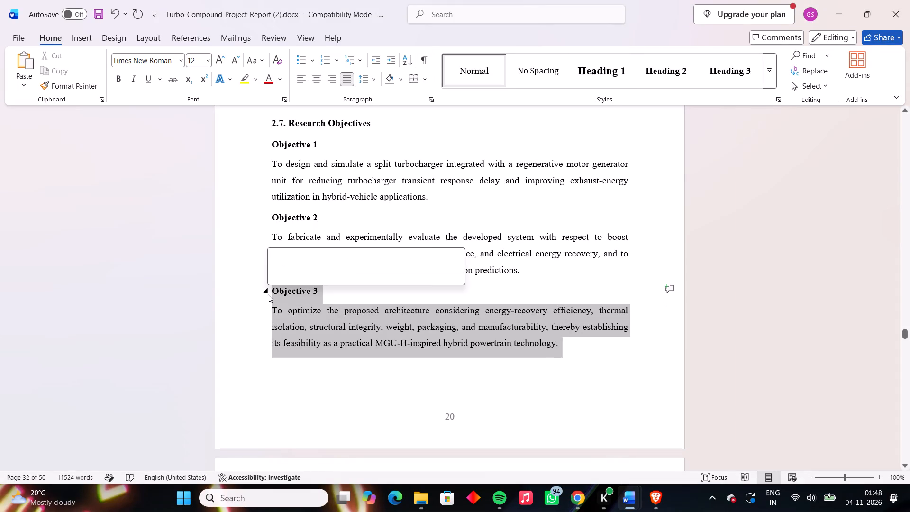
key(BackSpace)
Review Chapter 3, Design Flow/Process, from the design specifications in section 3.1 through the implementation plan in section 3.7, including its tables and figures.
scroll(268, 294, down, 1)
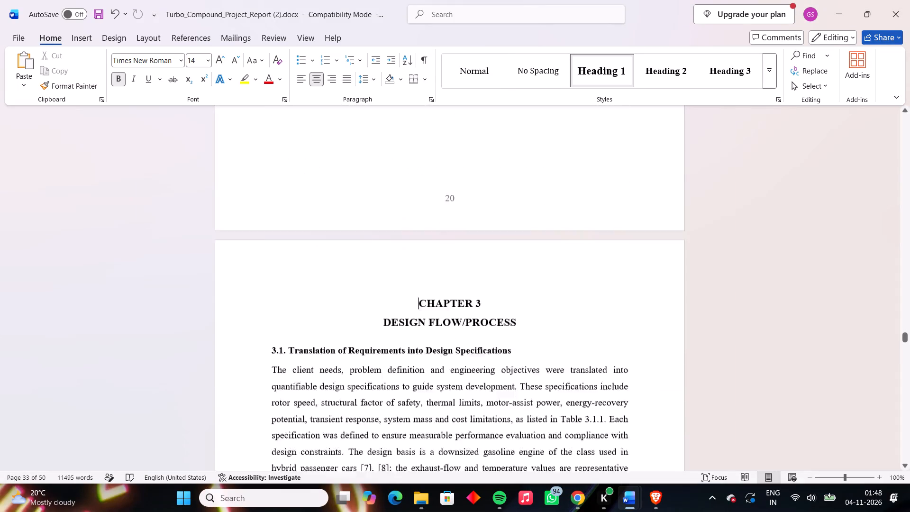
scroll(268, 294, down, 1)
scroll(268, 294, up, 2)
scroll(268, 294, down, 2)
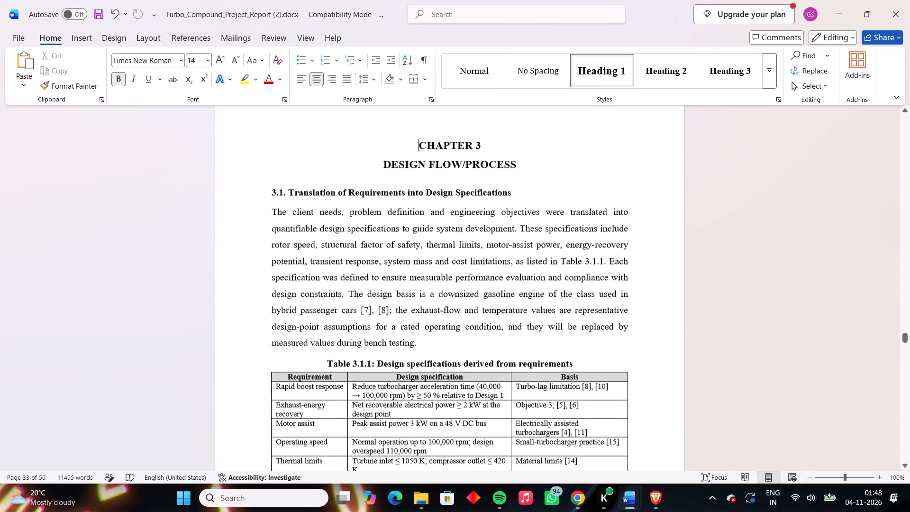
scroll(268, 294, down, 2)
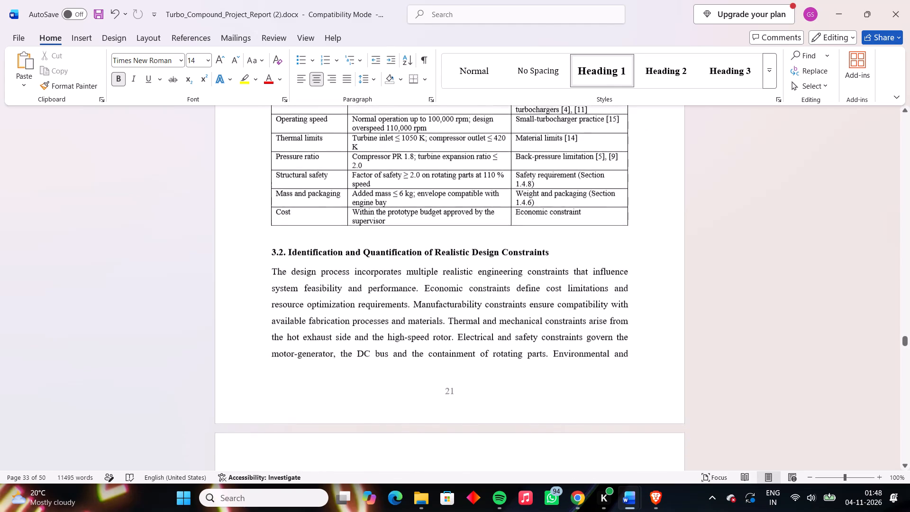
scroll(268, 294, down, 1)
scroll(268, 294, up, 1)
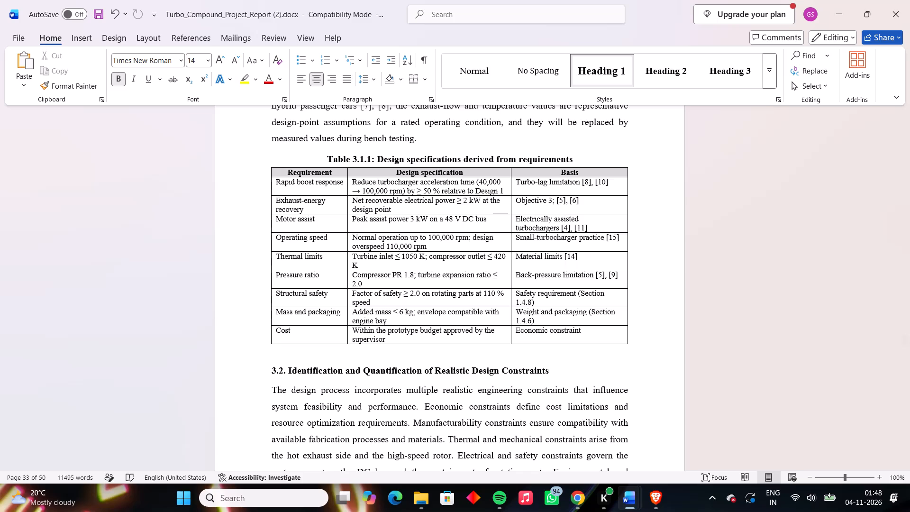
scroll(268, 294, down, 2)
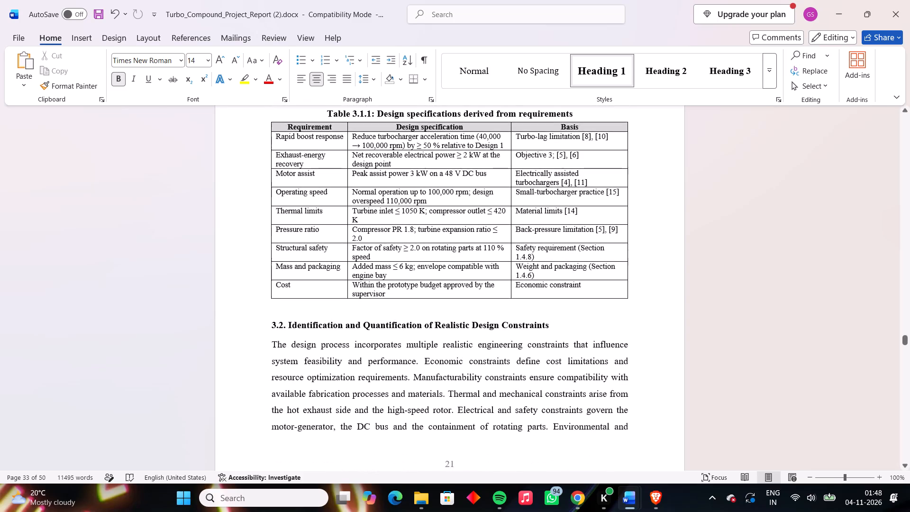
scroll(268, 294, down, 2)
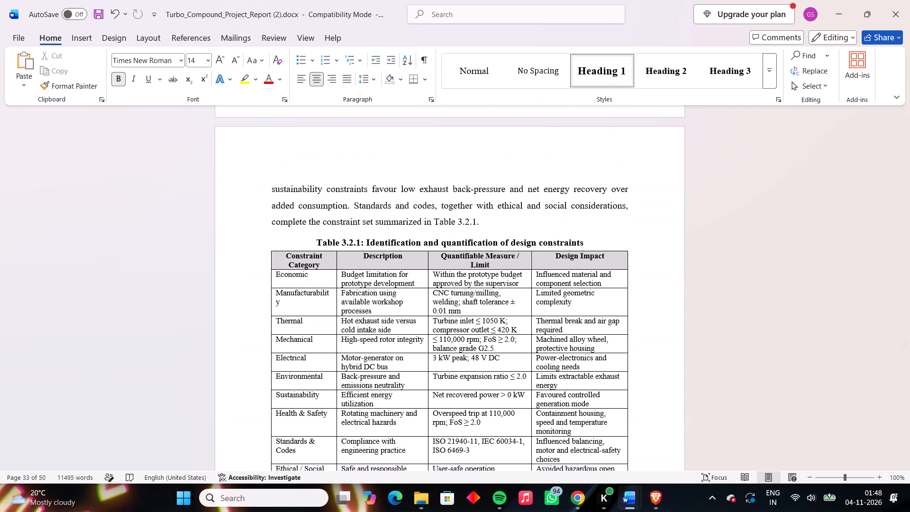
scroll(268, 294, down, 1)
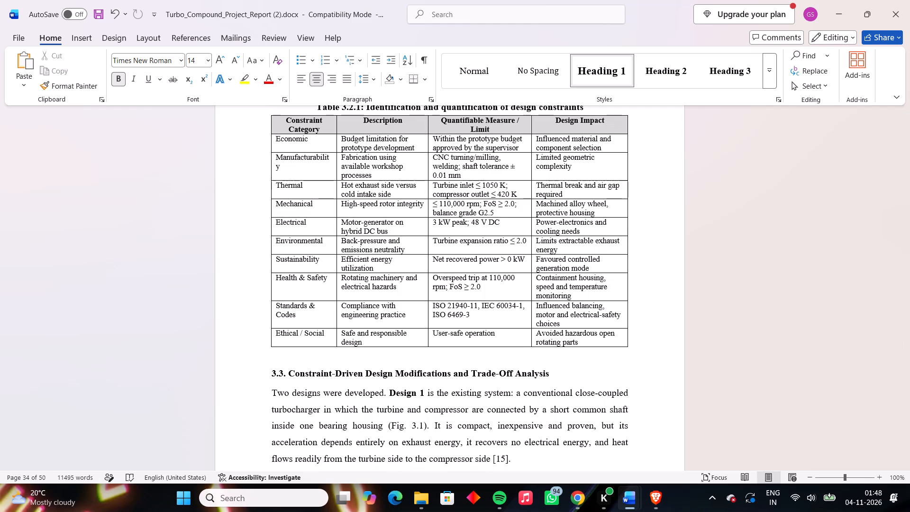
scroll(268, 294, down, 6)
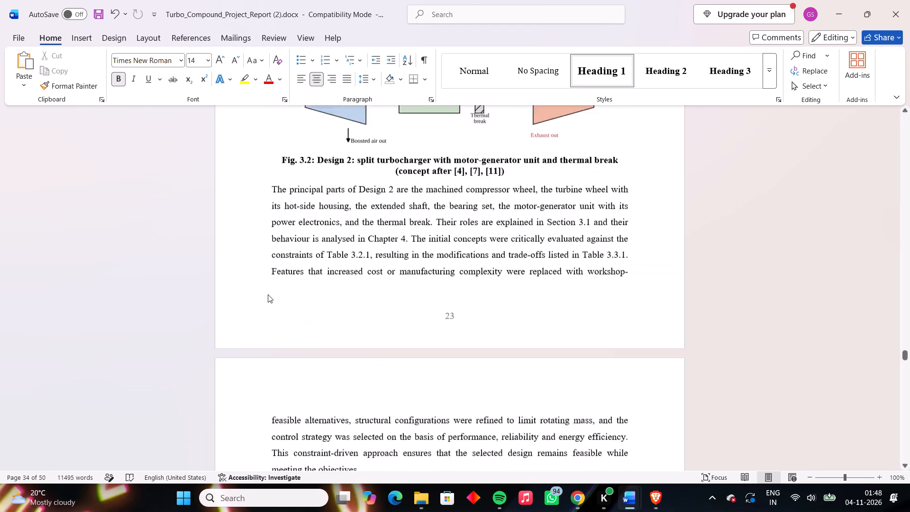
scroll(268, 294, down, 4)
scroll(268, 294, up, 3)
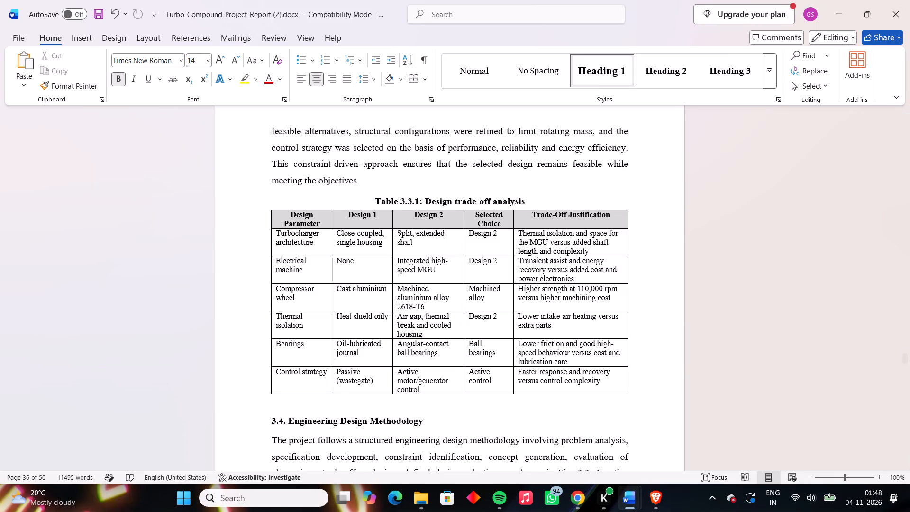
scroll(268, 294, down, 7)
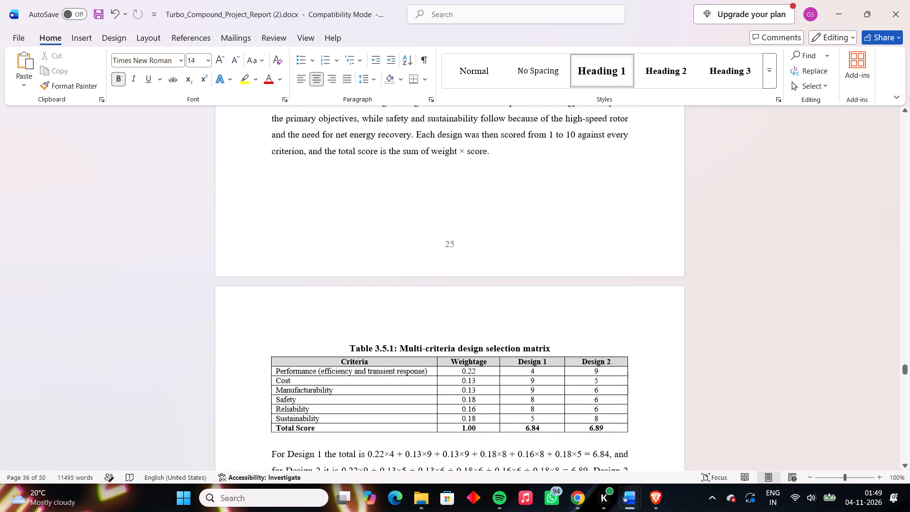
scroll(268, 294, down, 4)
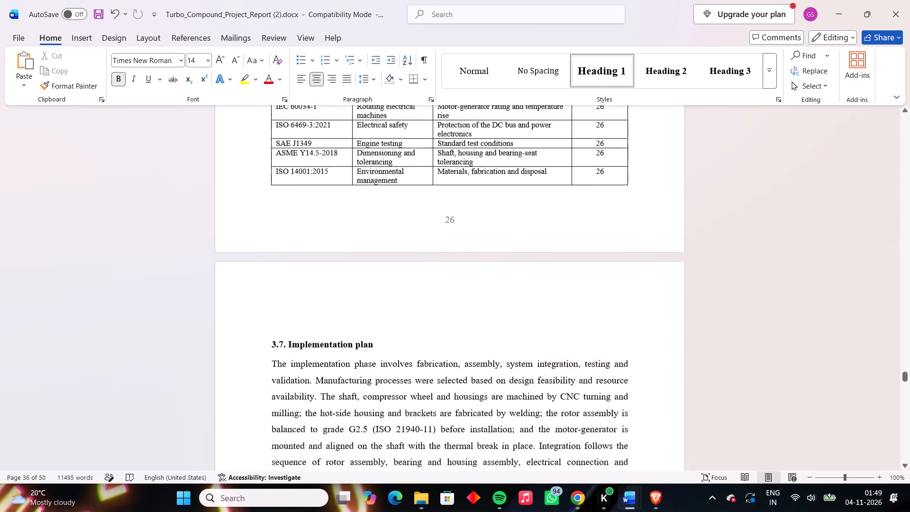
scroll(268, 294, down, 3)
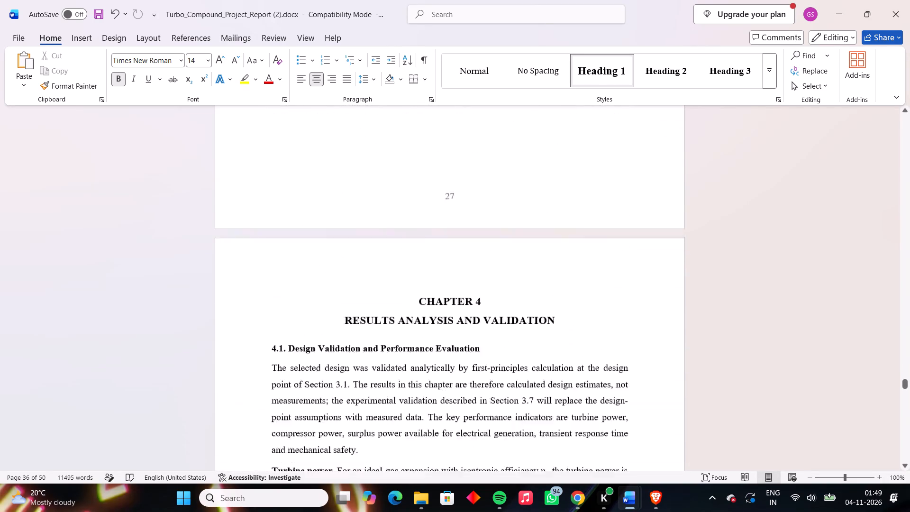
Review Chapter 4, Results Analysis and Validation, including the equations, Table 4.1.1, the power and speed charts, and the performance discussion.
scroll(268, 294, down, 2)
scroll(328, 361, down, 1)
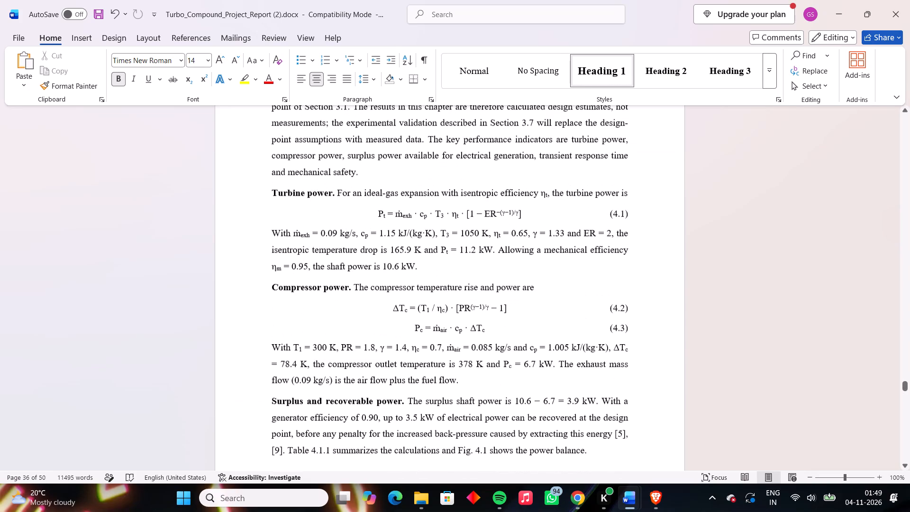
scroll(328, 361, up, 1)
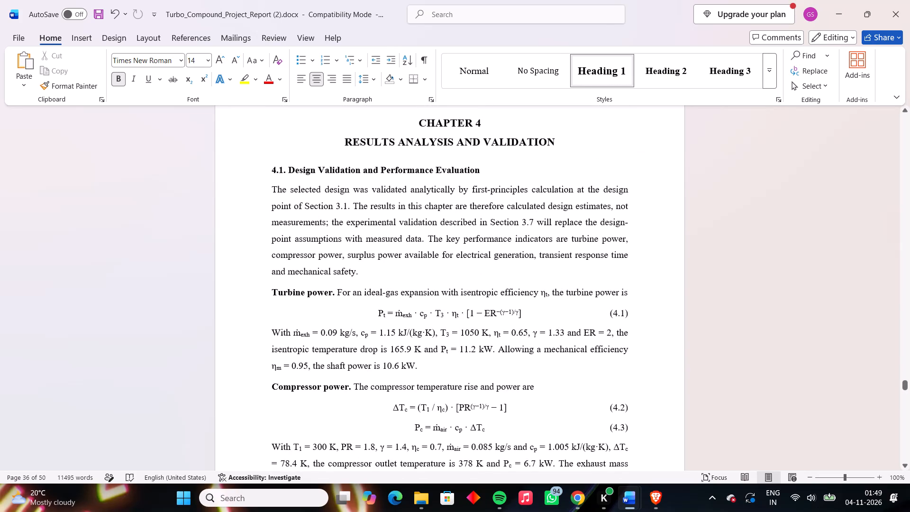
scroll(328, 361, down, 3)
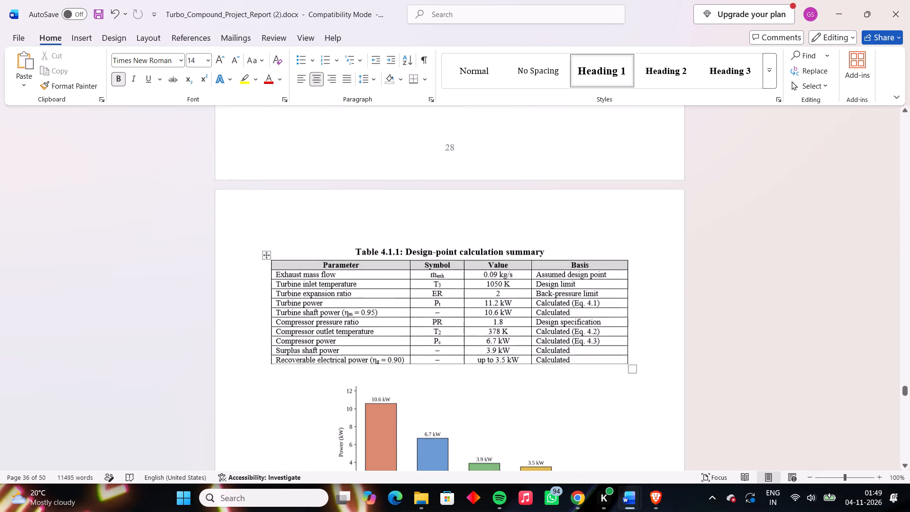
scroll(328, 361, down, 3)
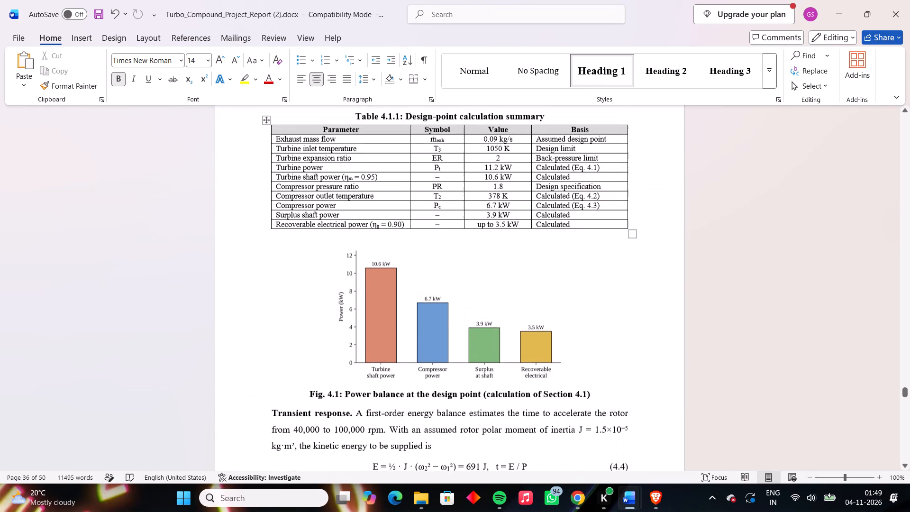
scroll(361, 267, down, 5)
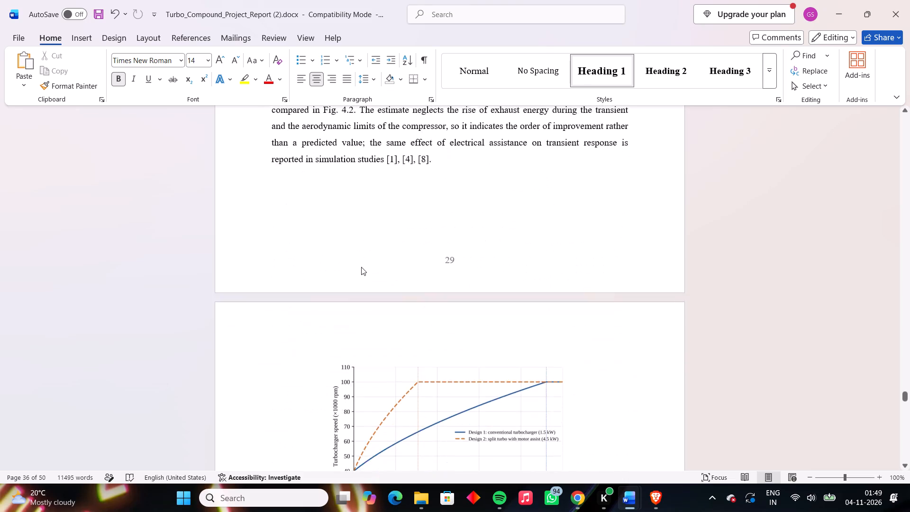
scroll(361, 267, down, 7)
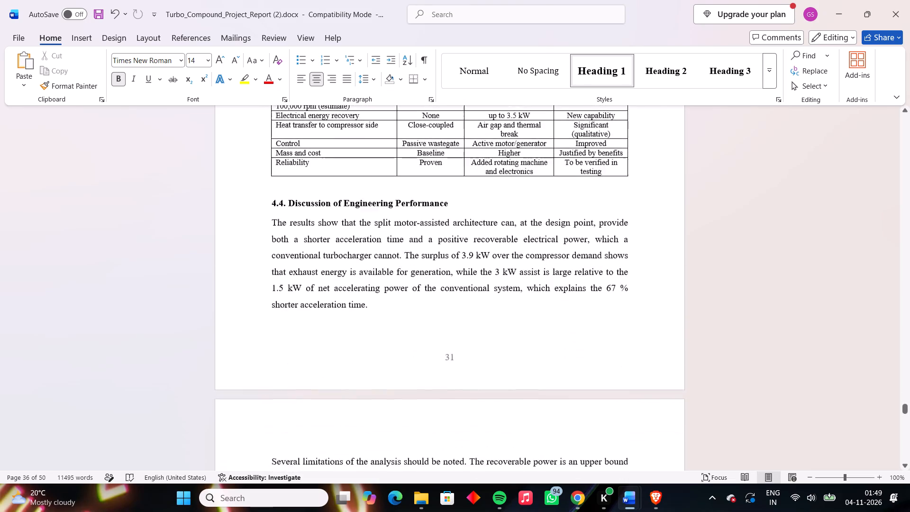
scroll(361, 267, down, 7)
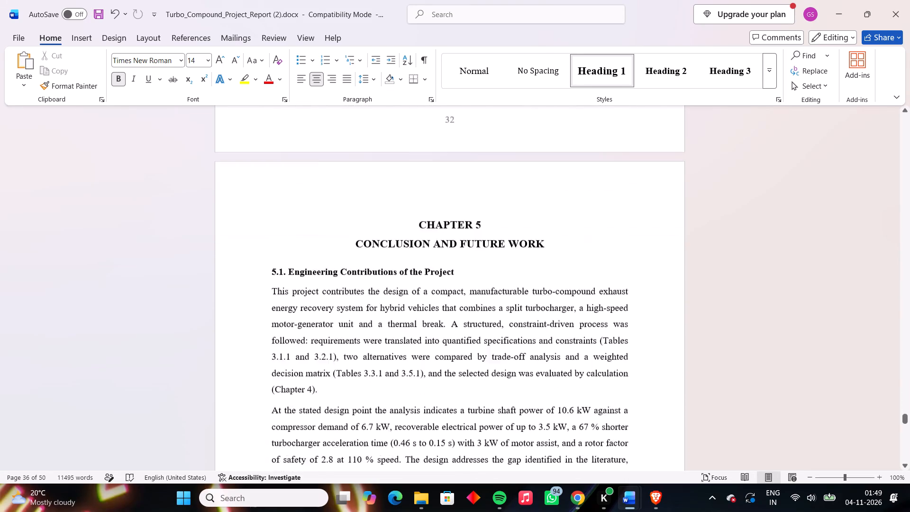
Review Chapter 5, Conclusion and Future Work, the reference list, and the appendix with its plagiarism report placeholder and Design Checklist.
scroll(361, 267, down, 5)
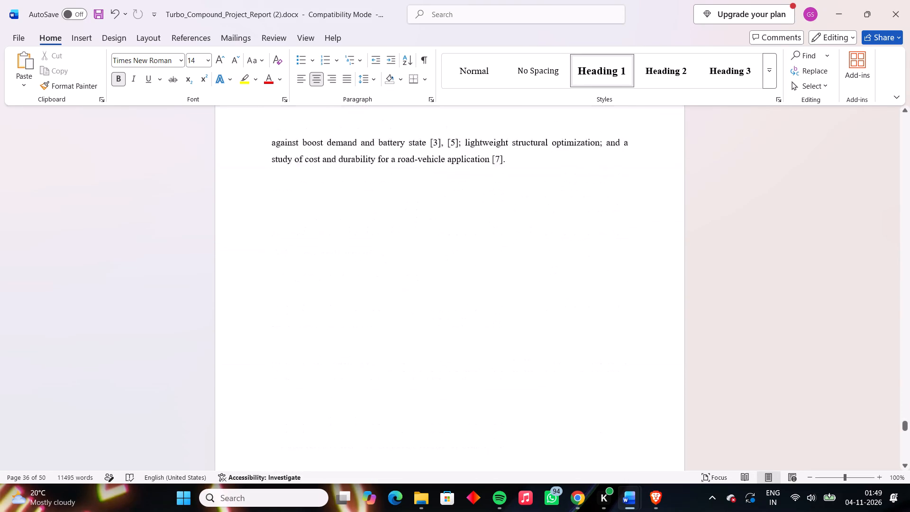
scroll(361, 267, down, 6)
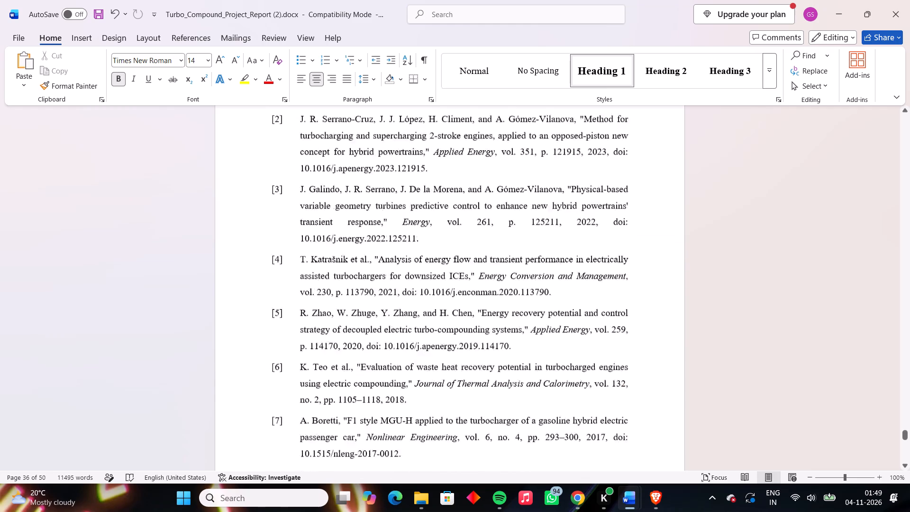
scroll(361, 267, down, 5)
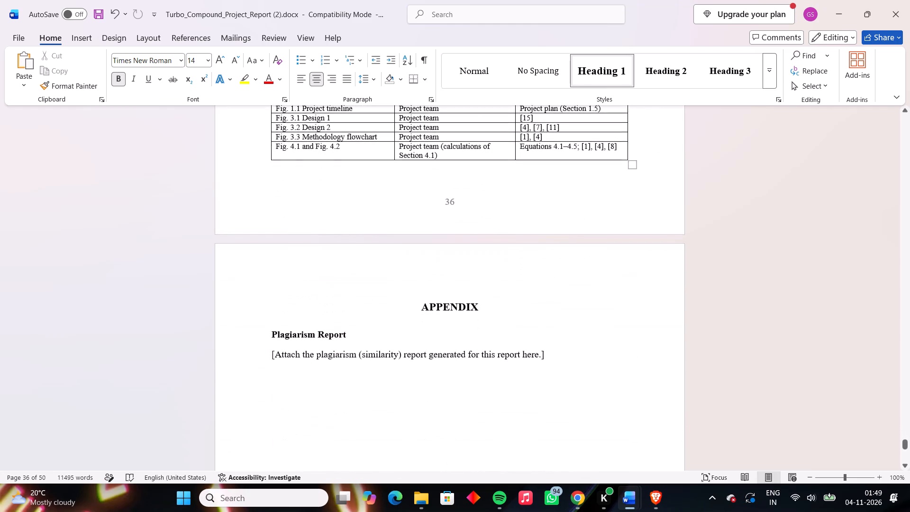
scroll(361, 267, down, 8)
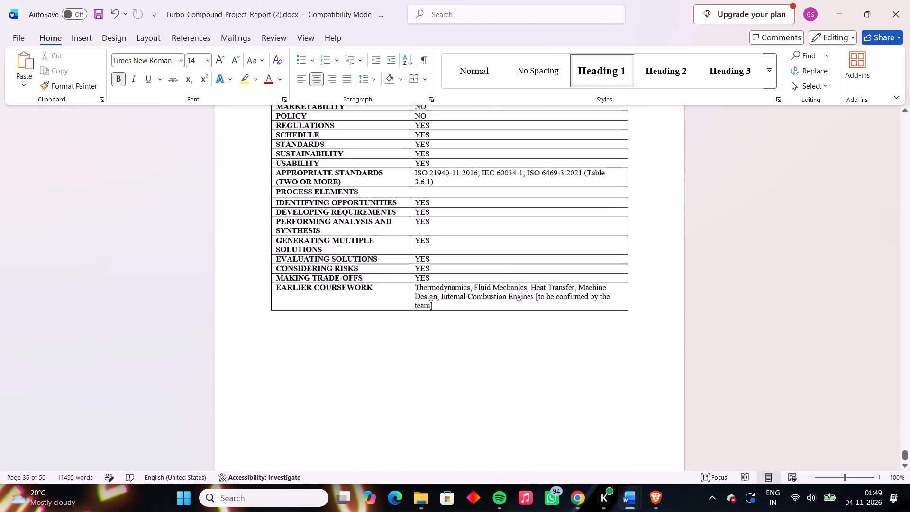
scroll(361, 267, down, 3)
scroll(361, 267, up, 1)
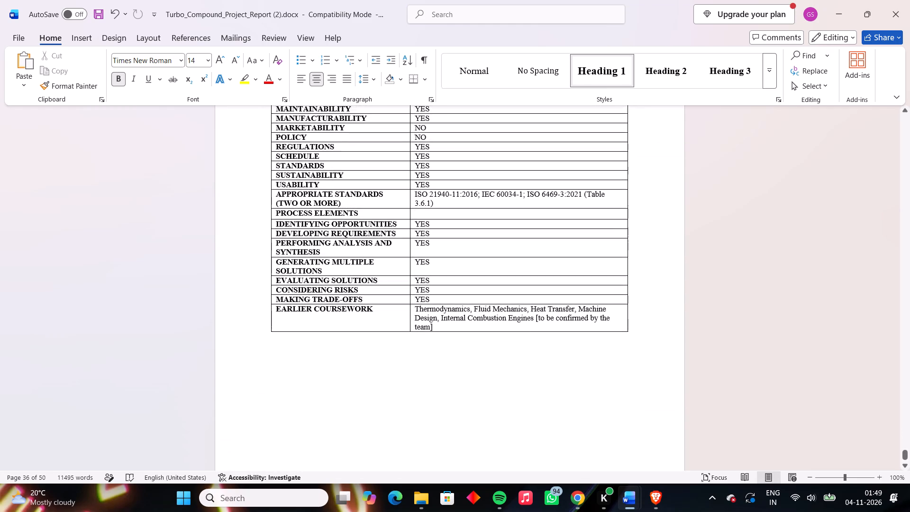
scroll(361, 267, up, 2)
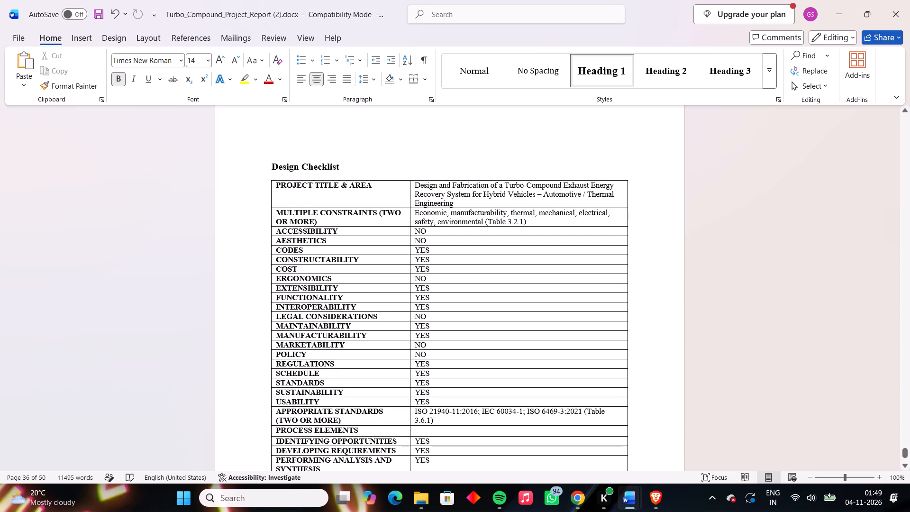
scroll(361, 267, down, 2)
scroll(361, 267, up, 2)
Go back through the report from the references to Table 2.3.3, Keyword details and gap analysis, in Chapter 2.
scroll(361, 267, up, 16)
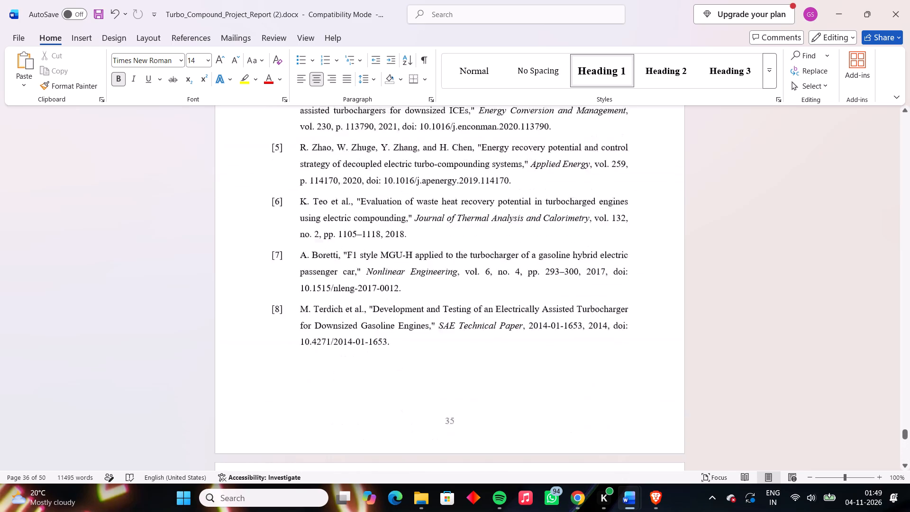
scroll(361, 267, up, 15)
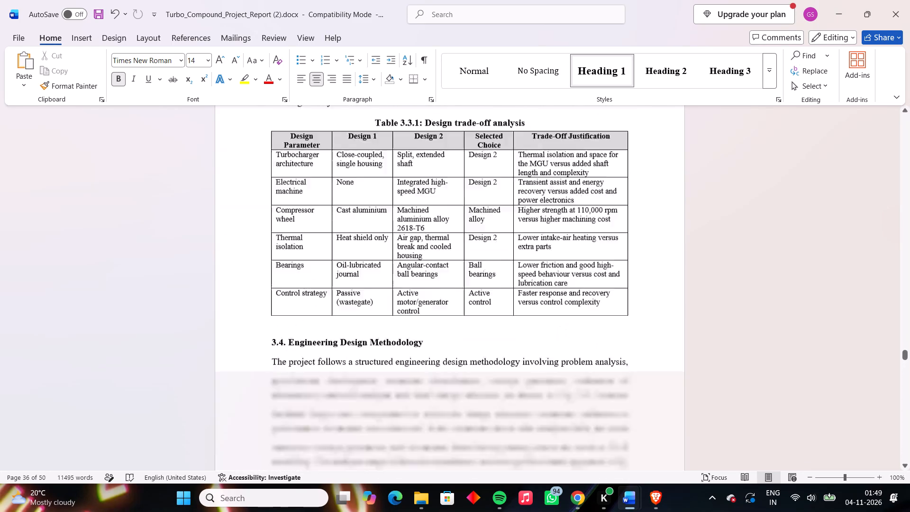
scroll(361, 267, up, 7)
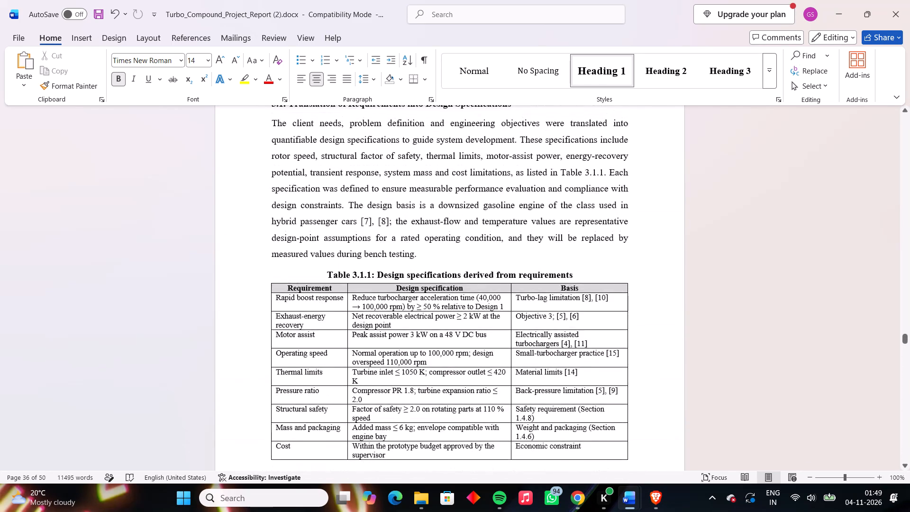
scroll(361, 267, up, 7)
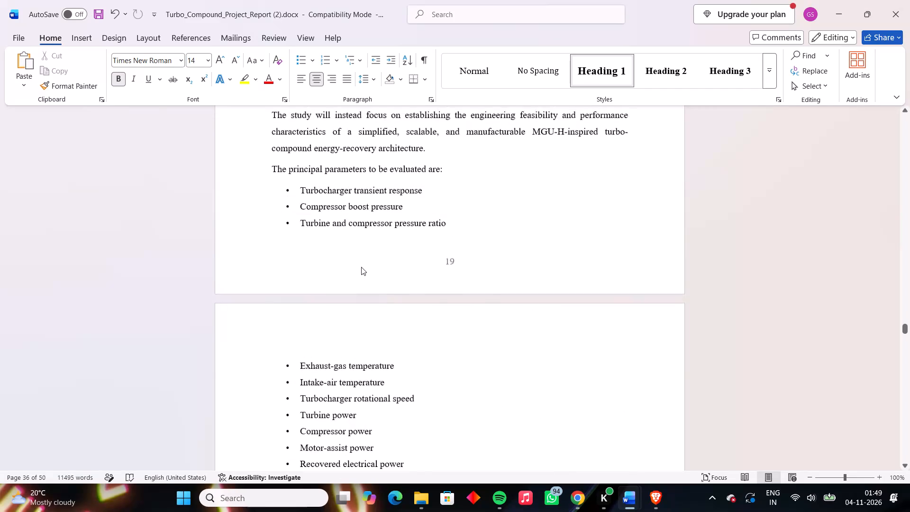
scroll(361, 267, up, 7)
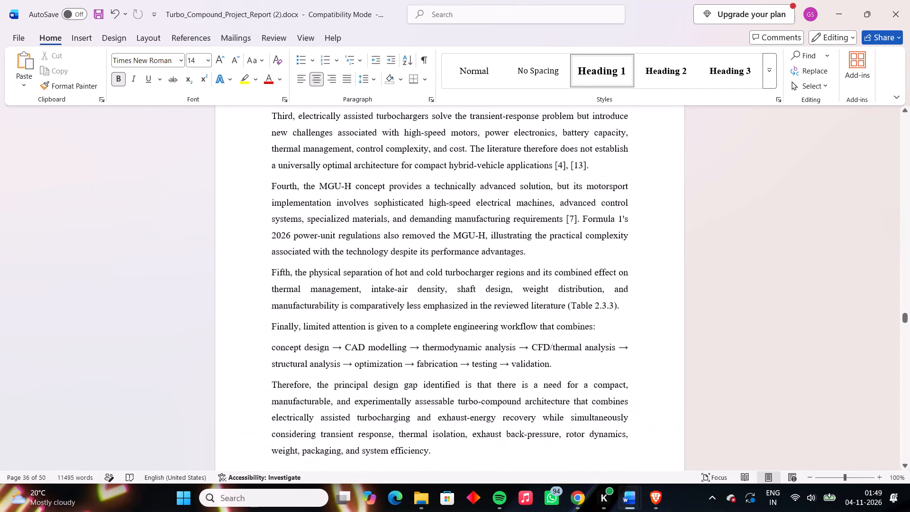
scroll(361, 267, up, 1)
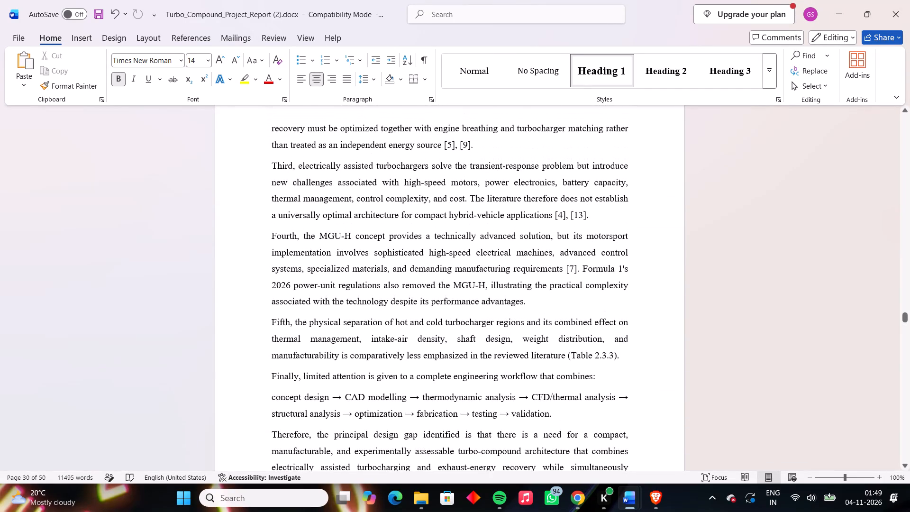
scroll(361, 267, up, 6)
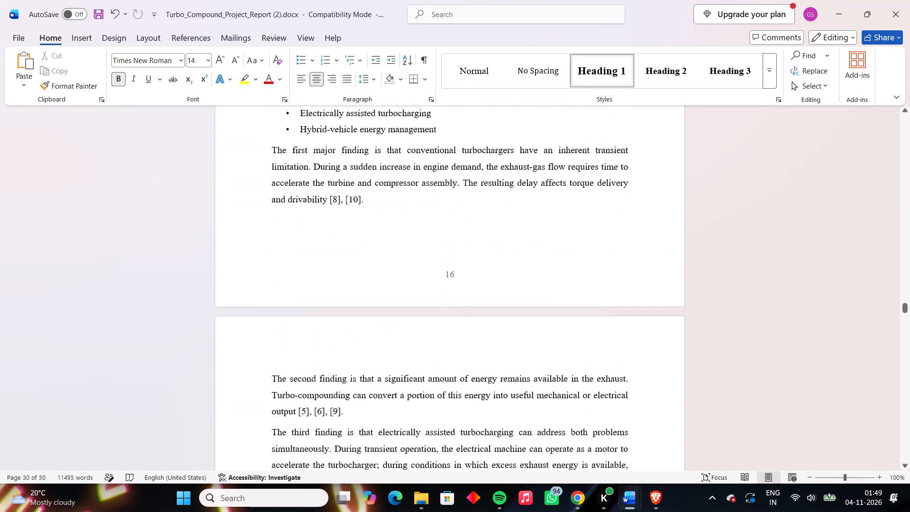
scroll(361, 267, up, 5)
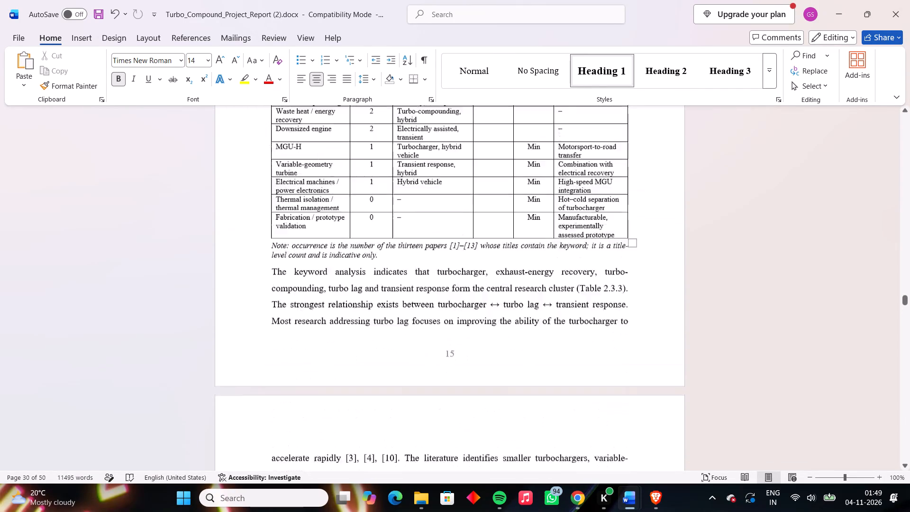
scroll(361, 267, up, 2)
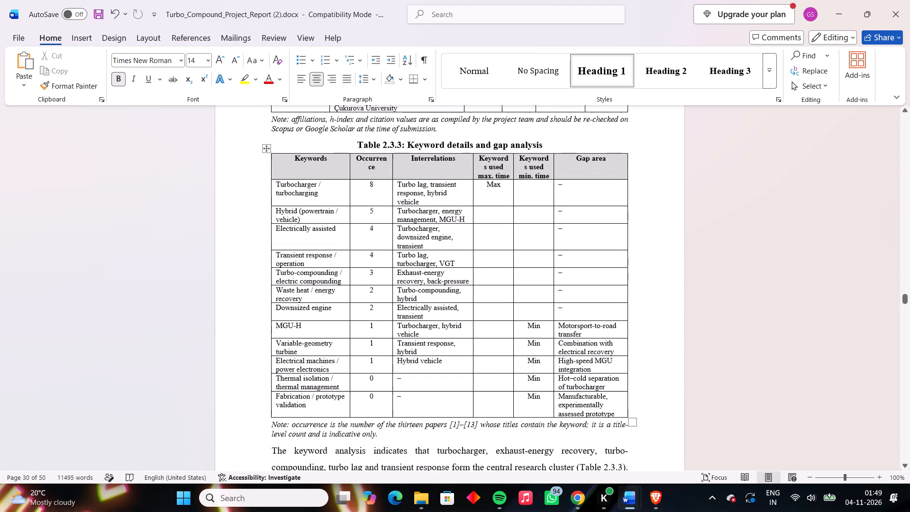
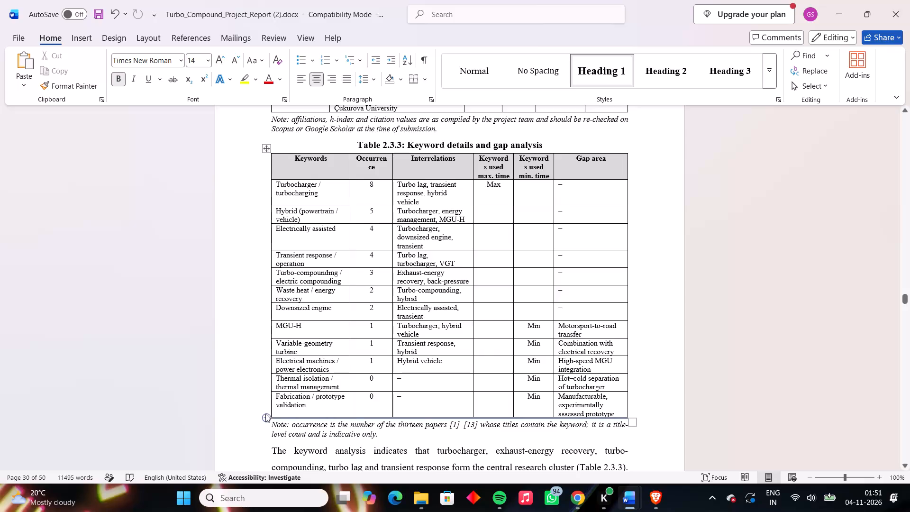
Delete the italic note about keyword occurrence below Table 2.3.3, including the empty line it leaves.
drag(271, 421, 346, 434)
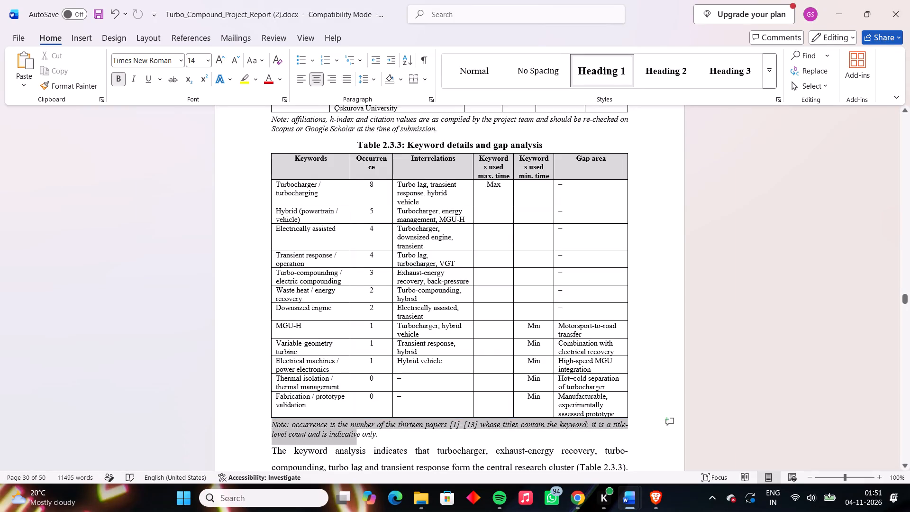
drag(346, 434, 375, 432)
key(BackSpace)
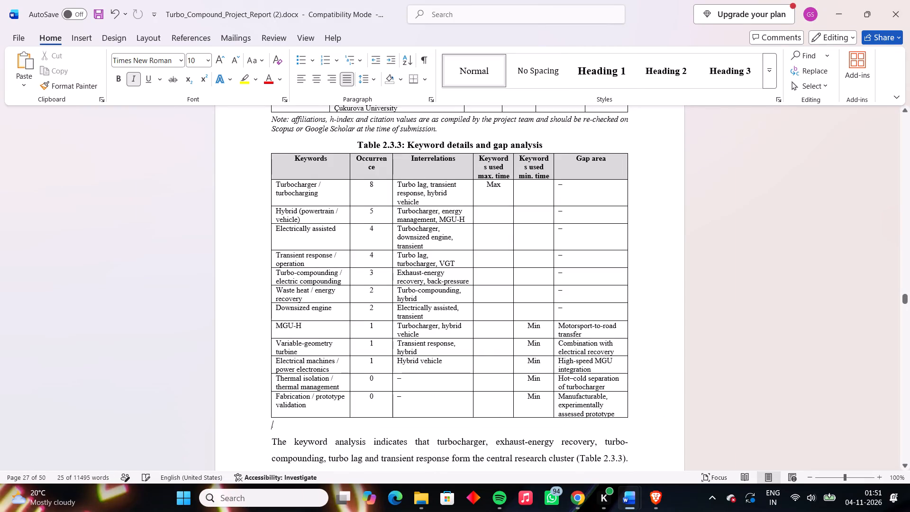
key(BackSpace)
Review the rest of Chapter 2, from the keyword analysis paragraphs through the design gap to section 2.7, Research Objectives.
scroll(375, 432, down, 3)
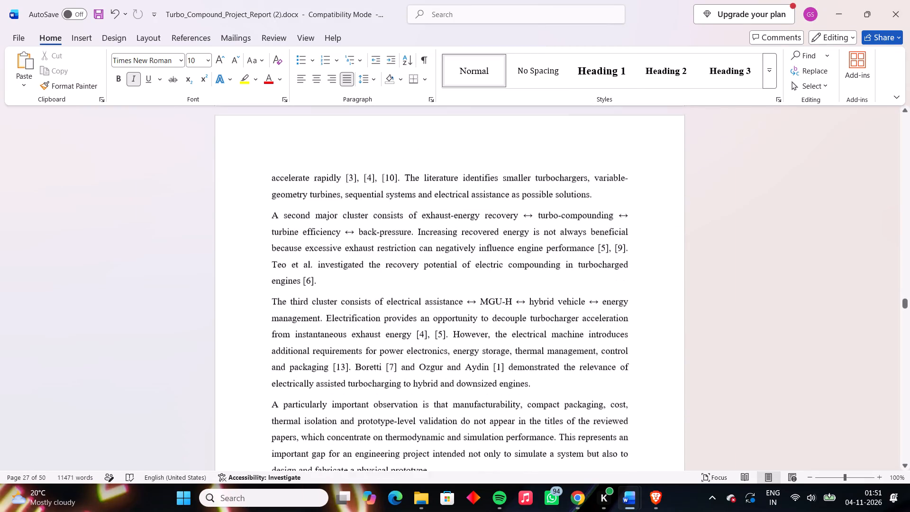
scroll(375, 432, down, 7)
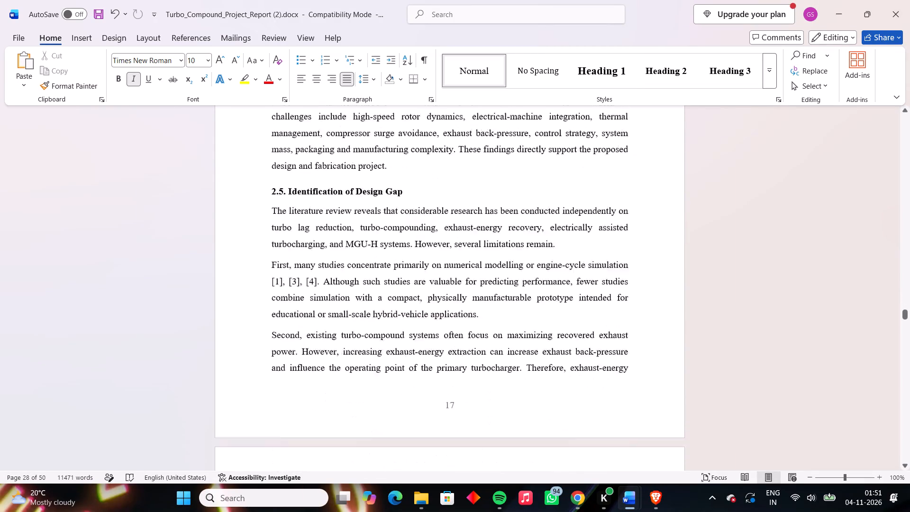
scroll(375, 432, down, 6)
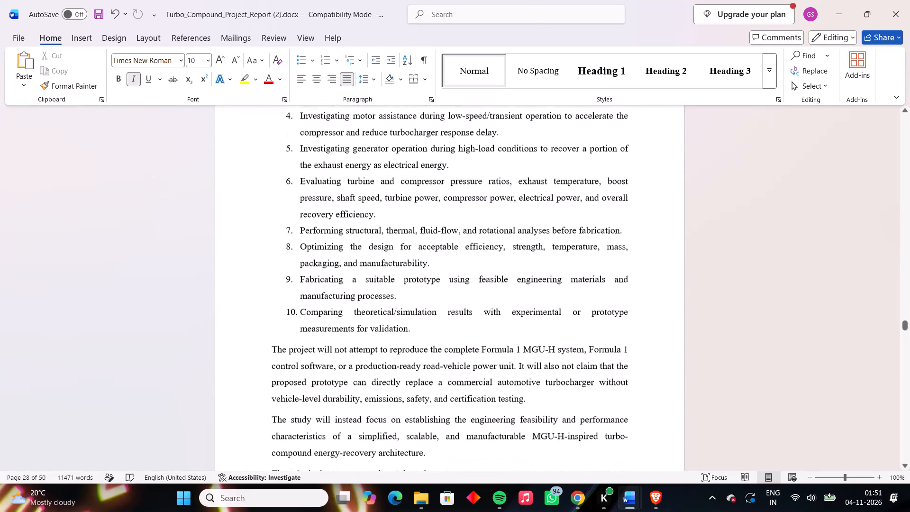
scroll(375, 432, down, 5)
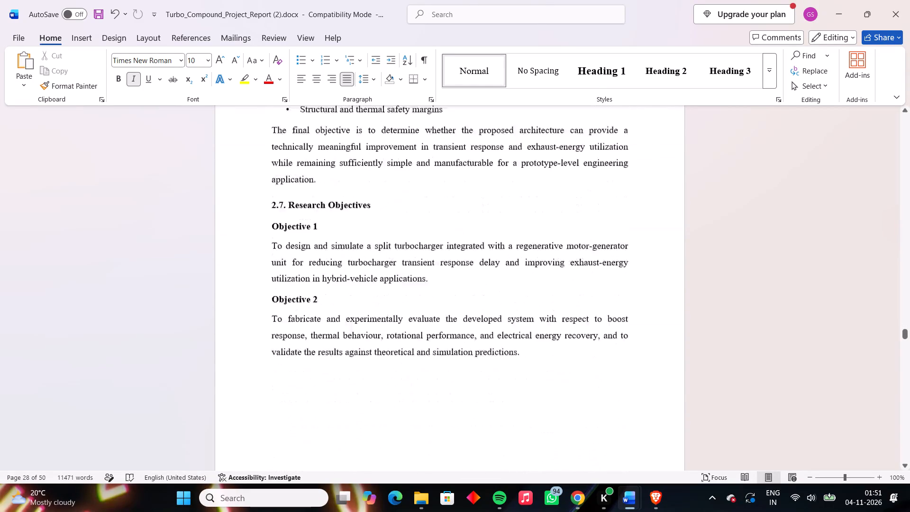
Review Chapter 3 again, checking the constraint, trade-off, design selection and engineering standards tables up to the implementation plan.
scroll(375, 432, down, 7)
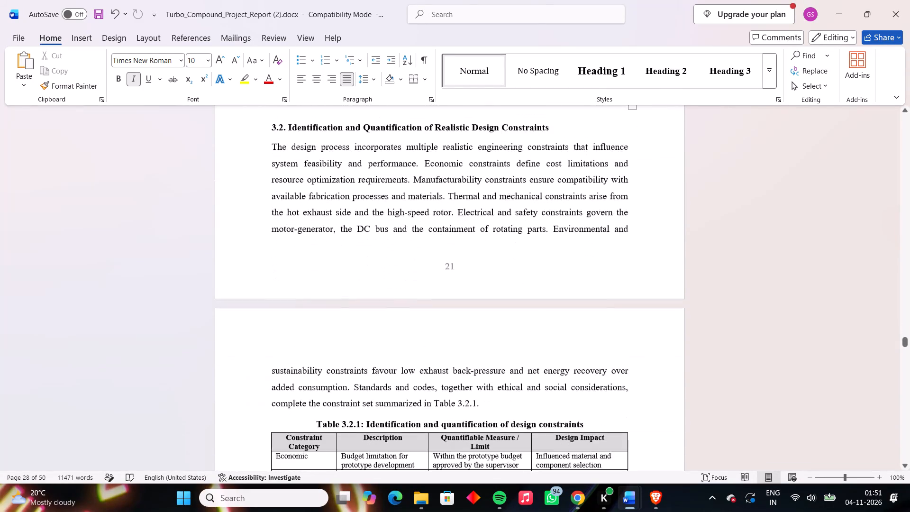
scroll(375, 432, down, 2)
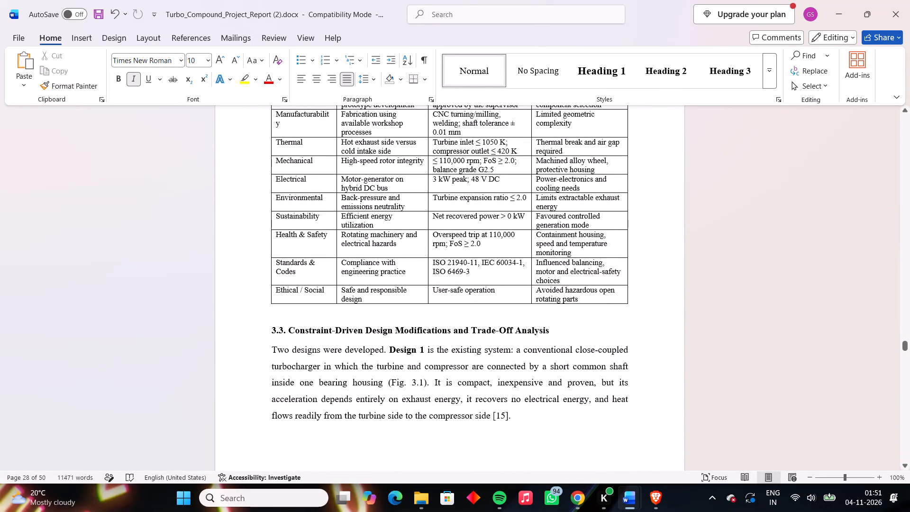
scroll(375, 432, down, 5)
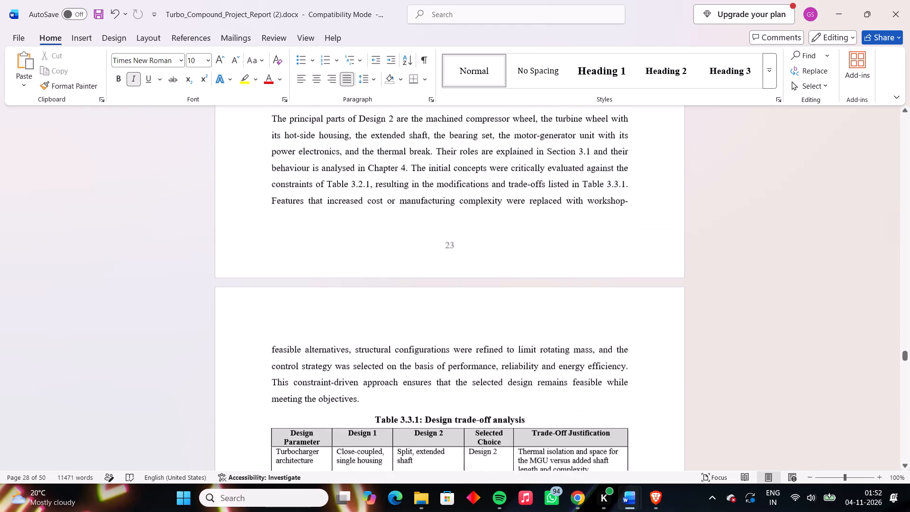
scroll(375, 432, down, 8)
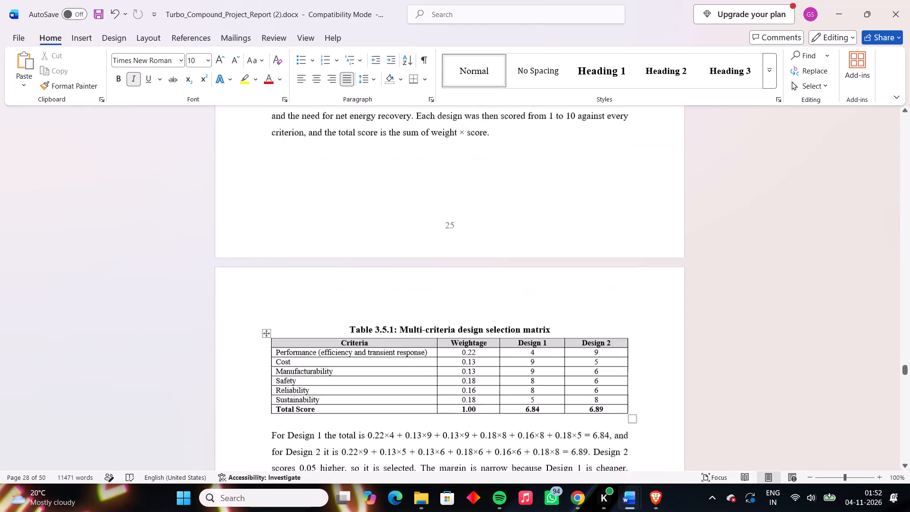
scroll(375, 432, down, 5)
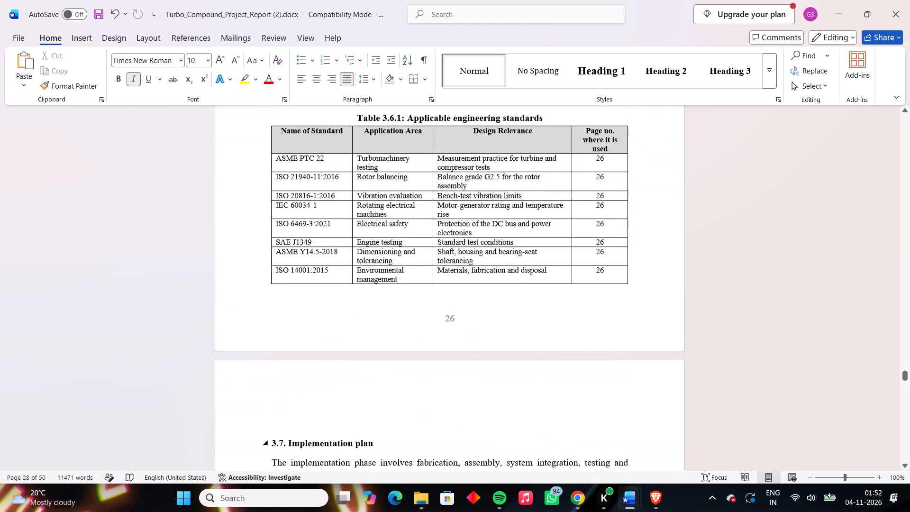
Review Chapters 4 and 5 again, from the design-point calculations through the comparison tables to the future work text.
scroll(375, 432, down, 15)
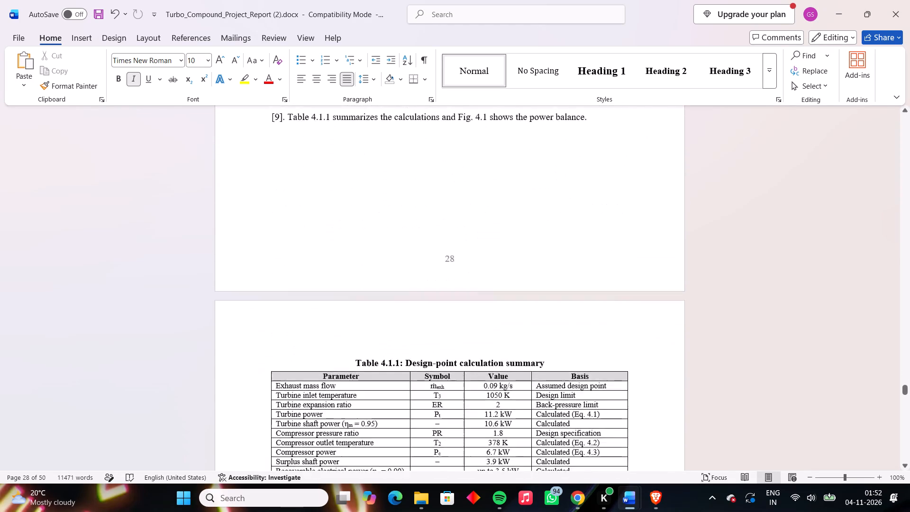
scroll(375, 432, down, 11)
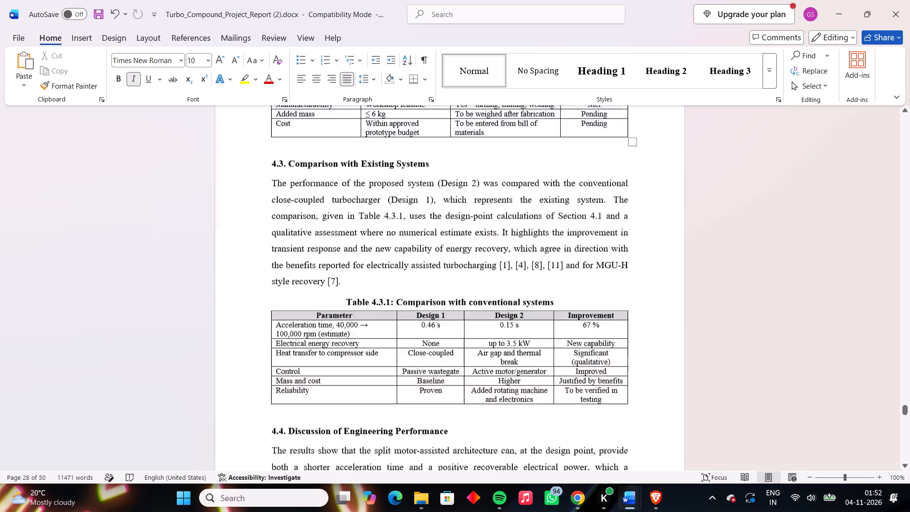
scroll(375, 432, down, 7)
Go back through the report from Chapter 5 to the title page, checking Tables 4.3.1 and 4.2.1 on the way.
scroll(375, 432, up, 2)
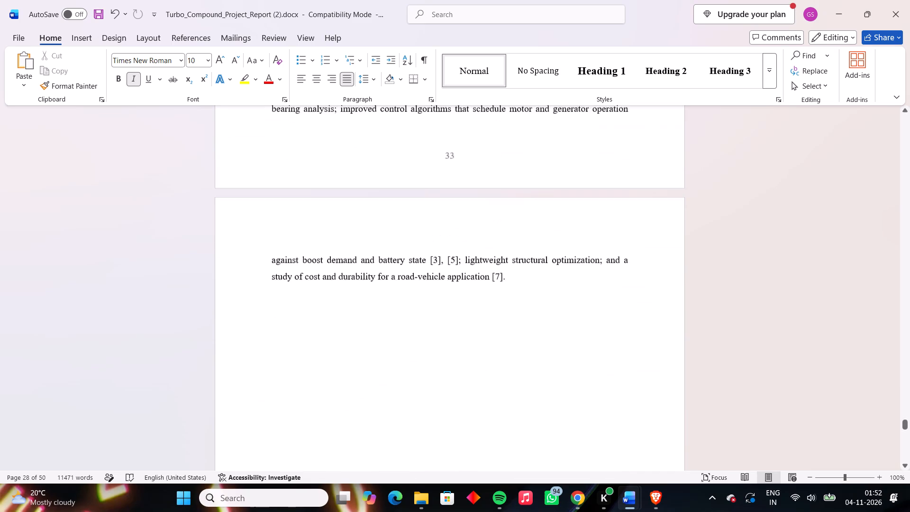
scroll(375, 432, up, 4)
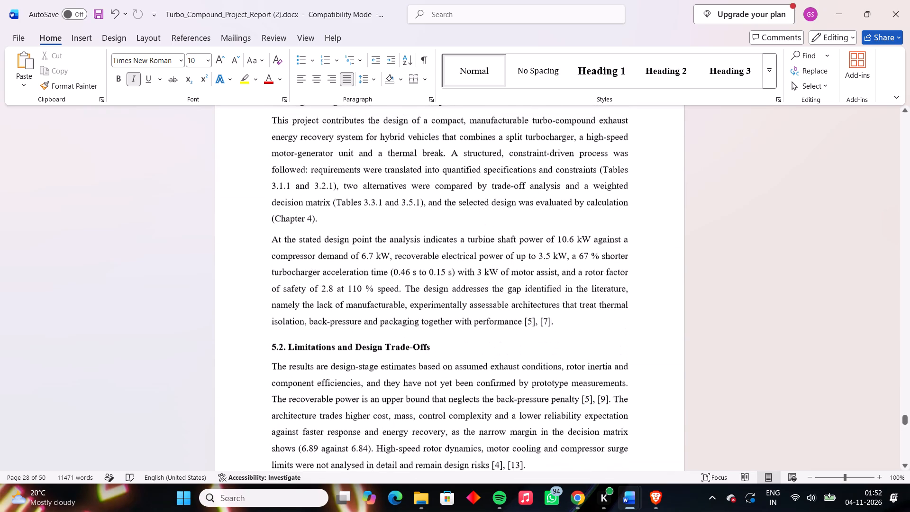
scroll(375, 432, up, 7)
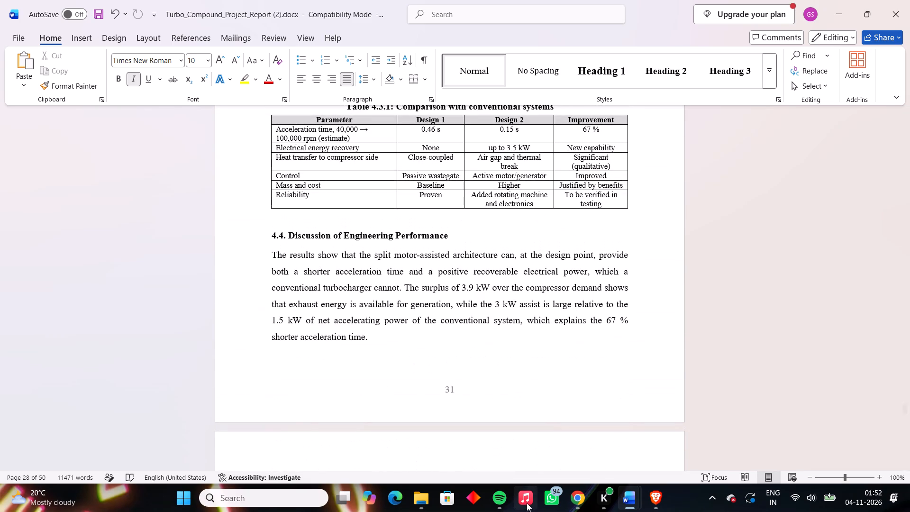
scroll(491, 287, up, 1)
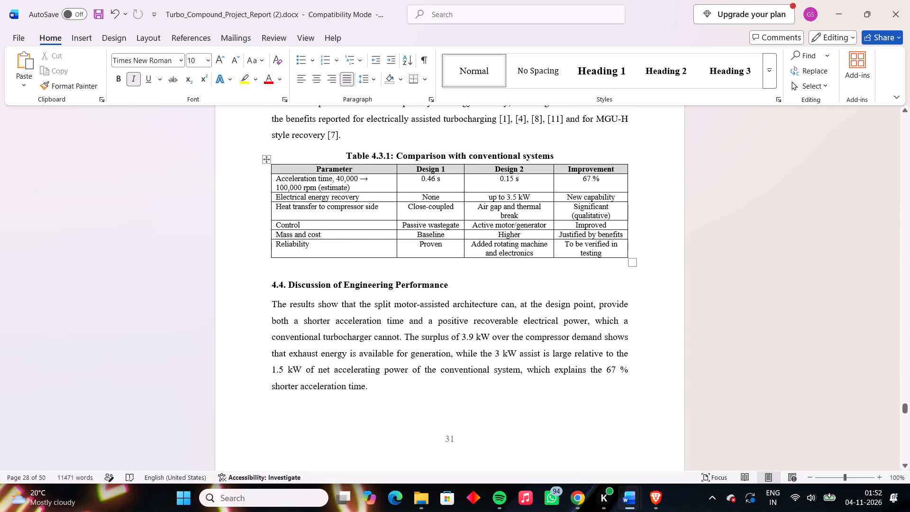
scroll(499, 240, up, 2)
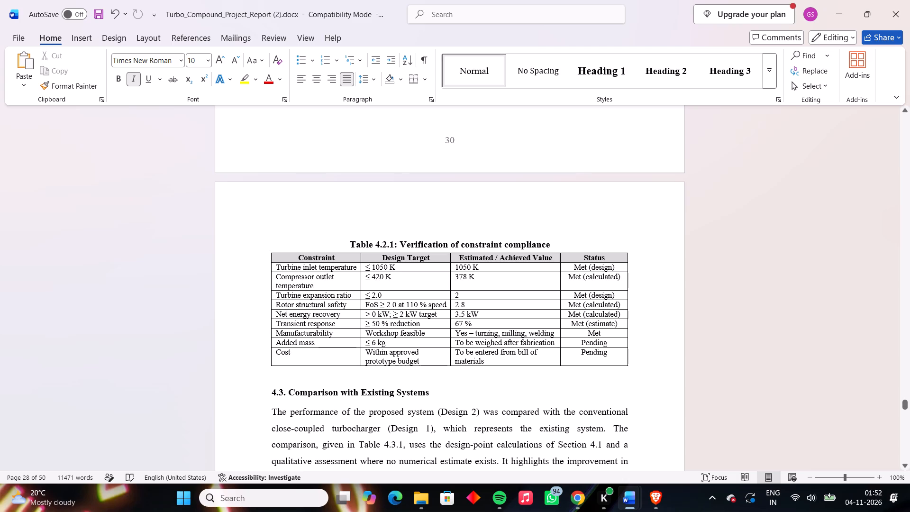
scroll(461, 411, up, 4)
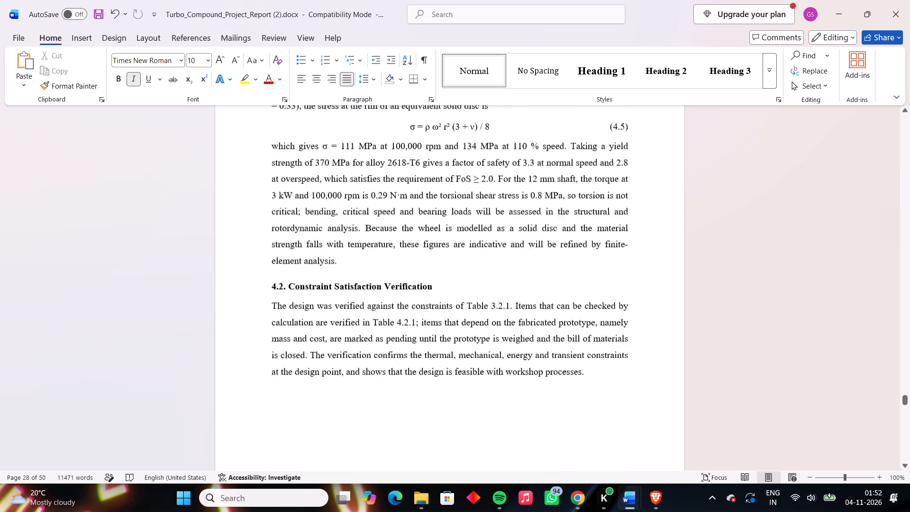
scroll(461, 411, up, 11)
scroll(461, 411, up, 11)
scroll(461, 411, up, 16)
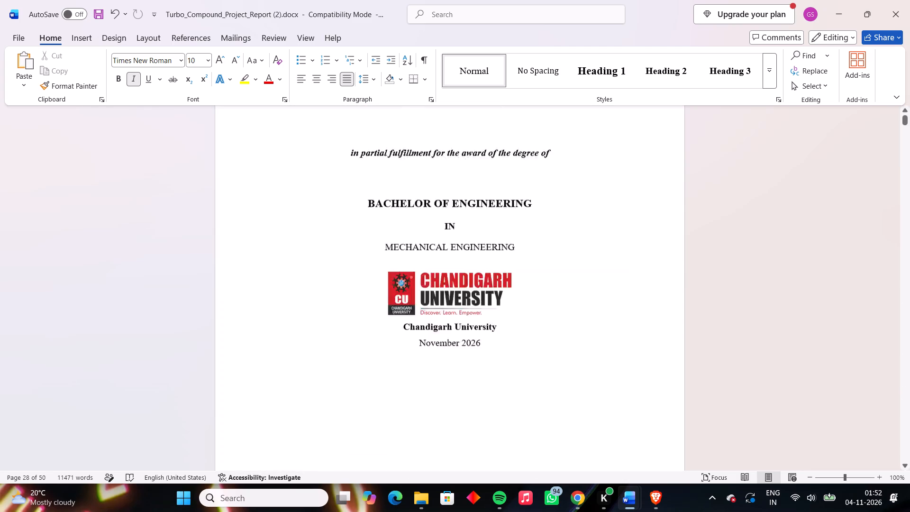
Save the report.
click(102, 12)
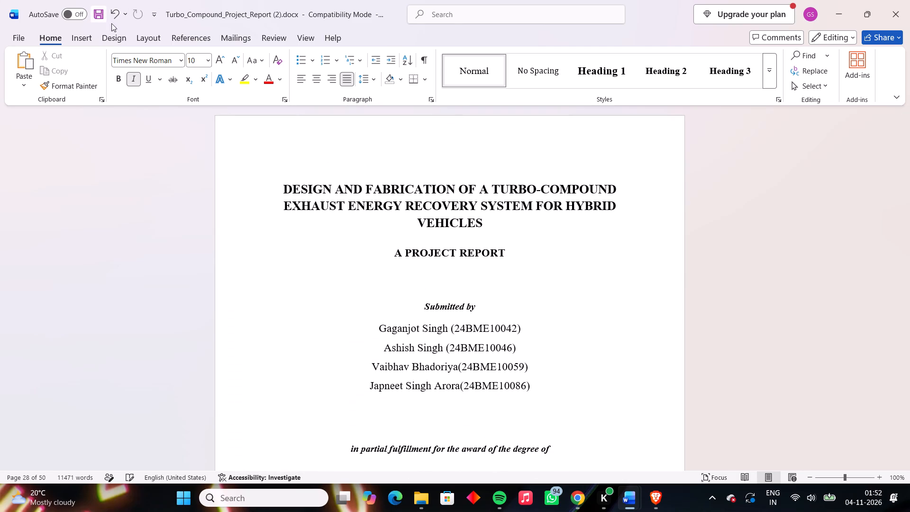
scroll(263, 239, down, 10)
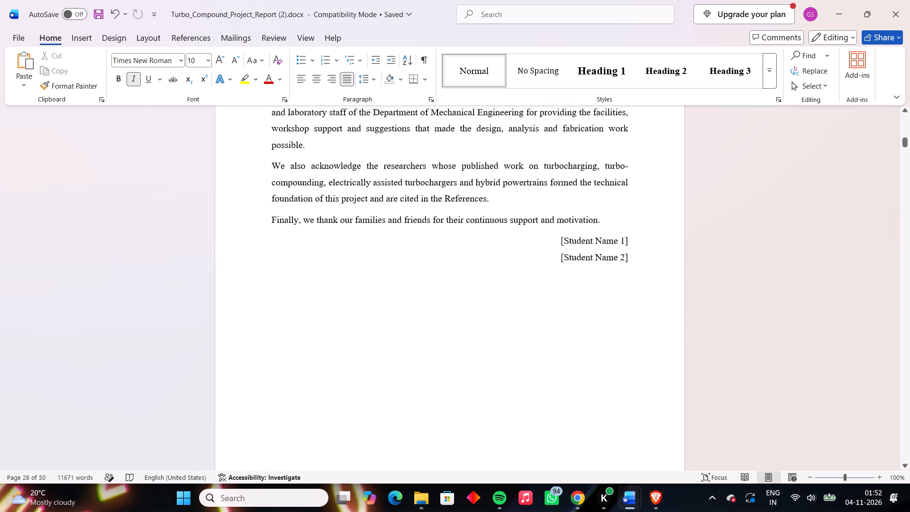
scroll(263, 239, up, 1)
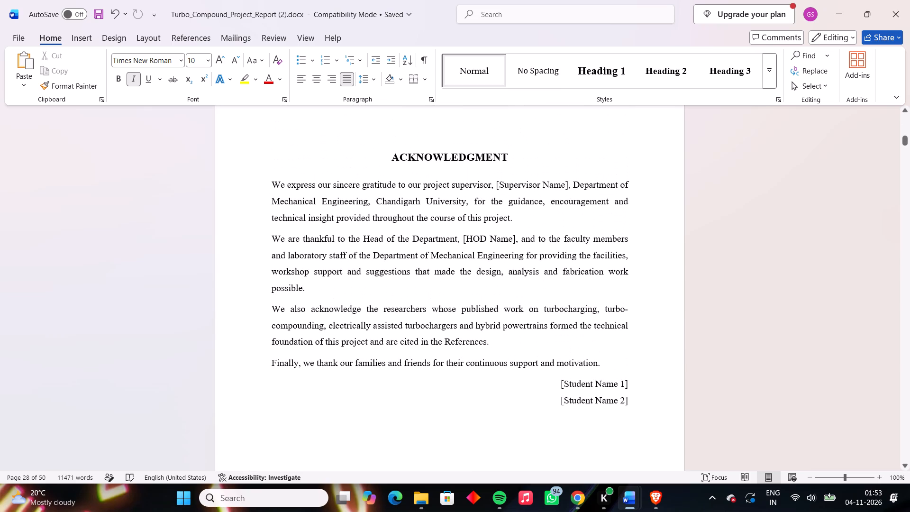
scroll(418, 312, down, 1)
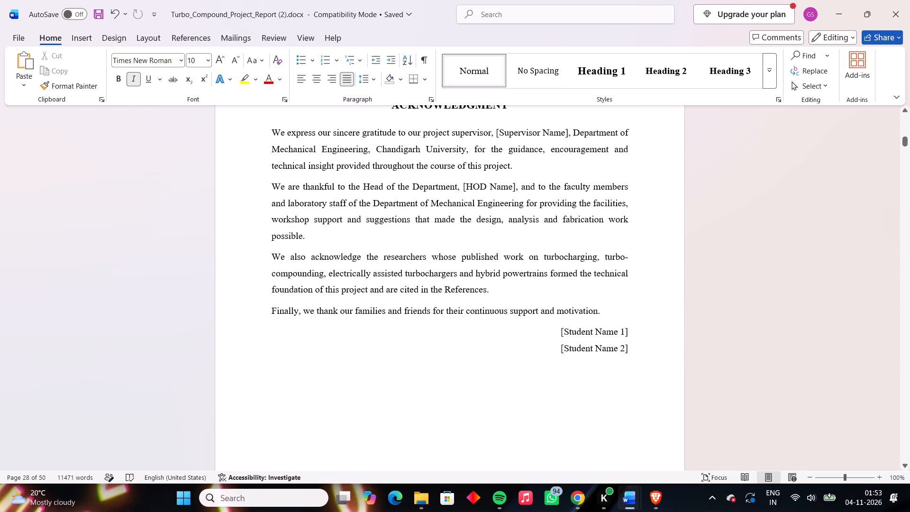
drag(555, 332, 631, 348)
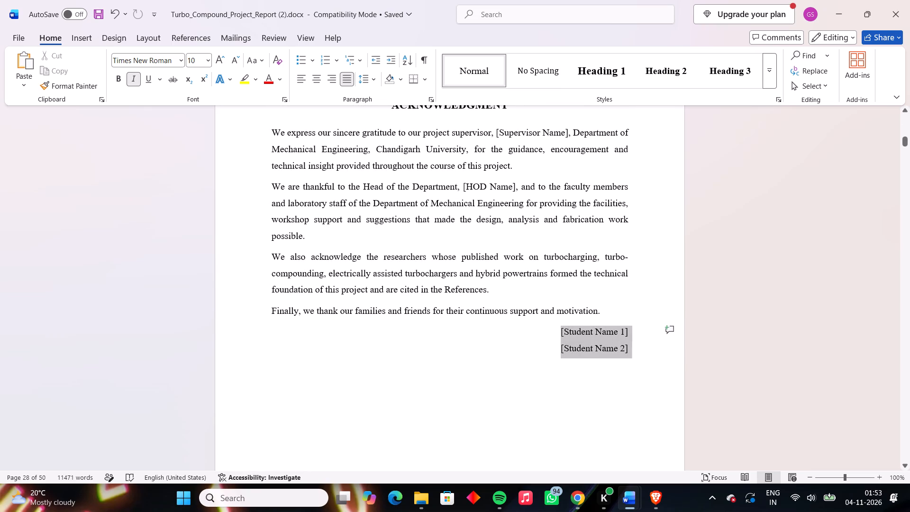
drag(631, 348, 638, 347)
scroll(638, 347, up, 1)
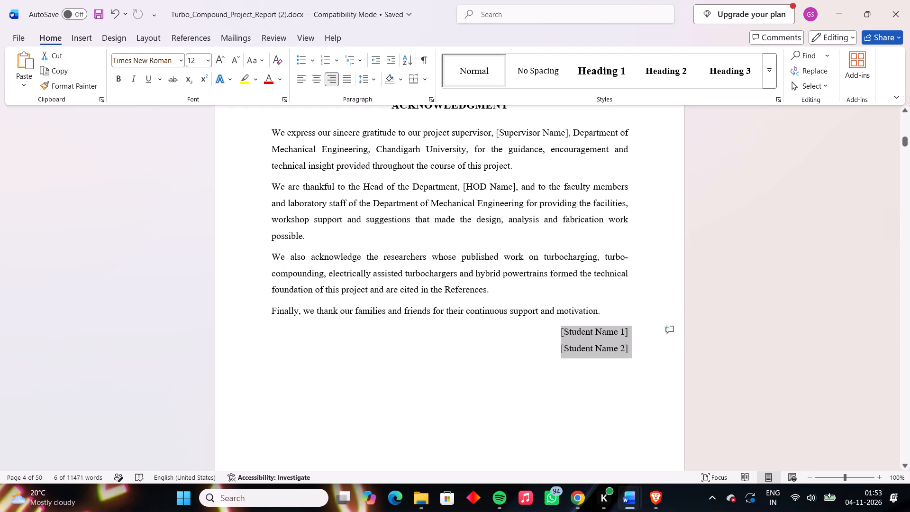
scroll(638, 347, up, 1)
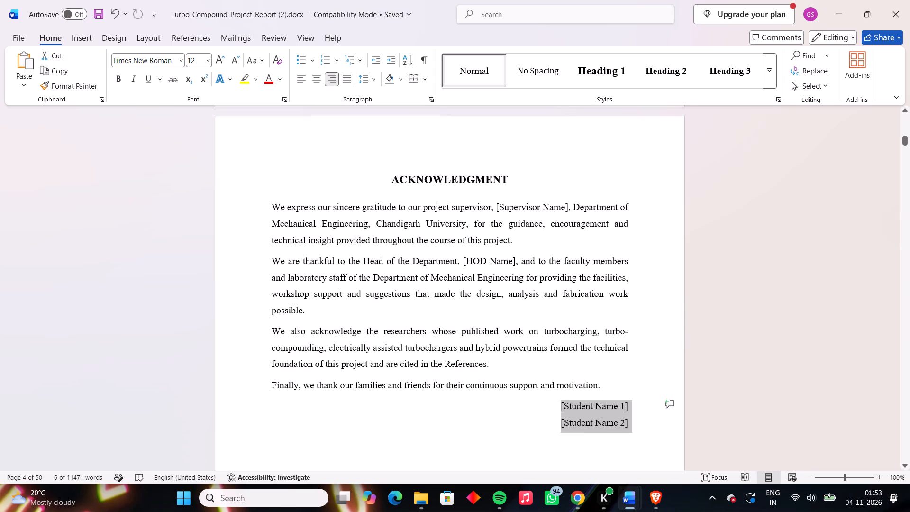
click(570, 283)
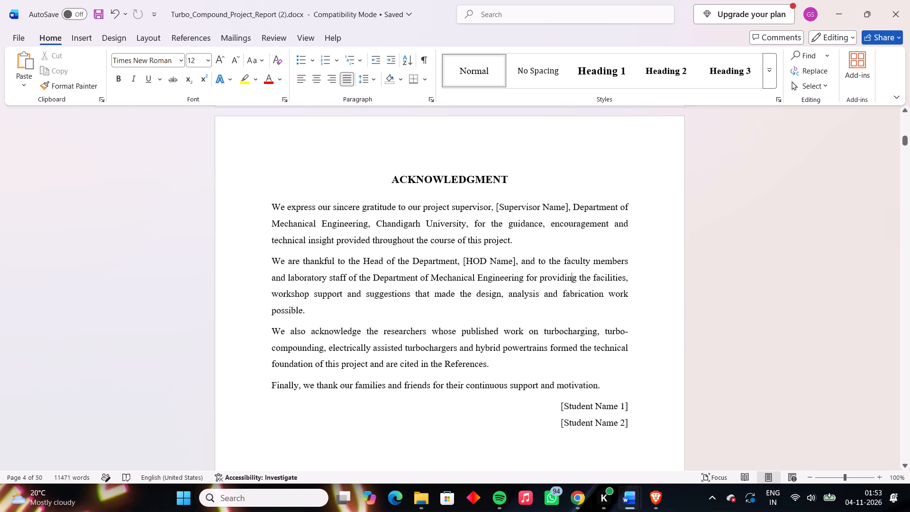
Replace the [Supervisor Name] placeholder in the first Acknowledgment paragraph with the project supervisor's title and name.
click(568, 203)
key(BackSpace)
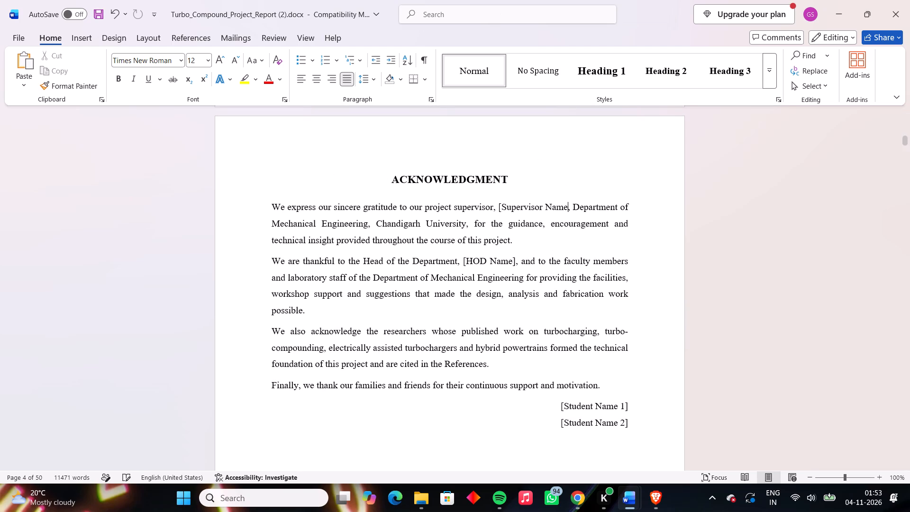
key(BackSpace)
key(BackSpace)
key(BackSpace)
key(BackSpace)
key(BackSpace)
key(BackSpace)
key(BackSpace)
key(BackSpace)
key(BackSpace)
key(BackSpace)
key(BackSpace)
key(BackSpace)
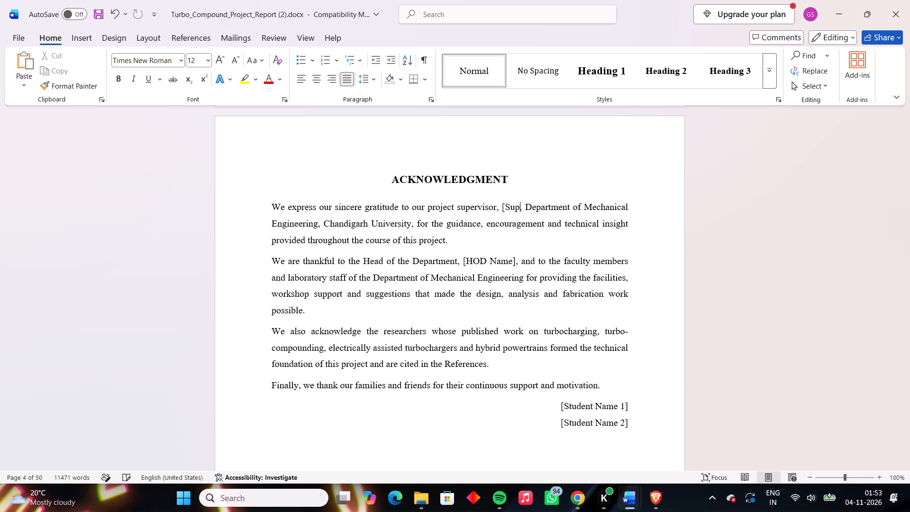
key(BackSpace)
key(BackSpace)
key(BackSpace)
key(BackSpace)
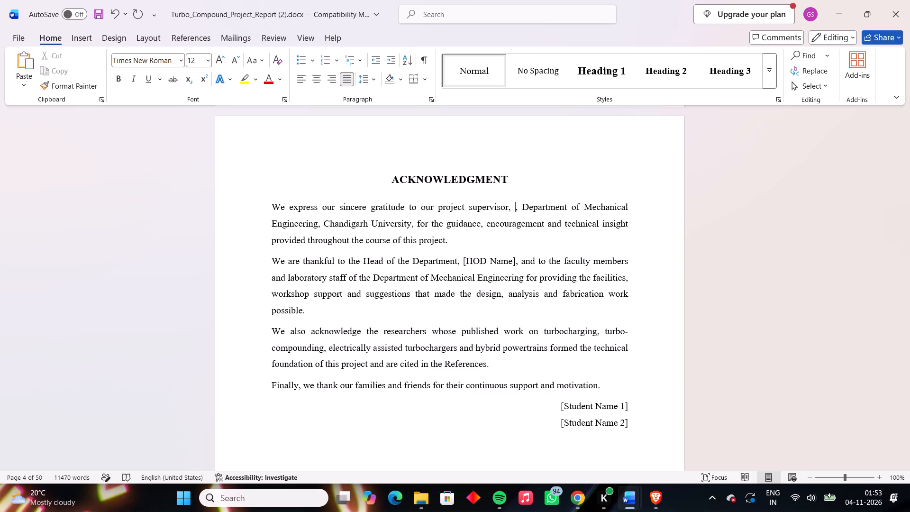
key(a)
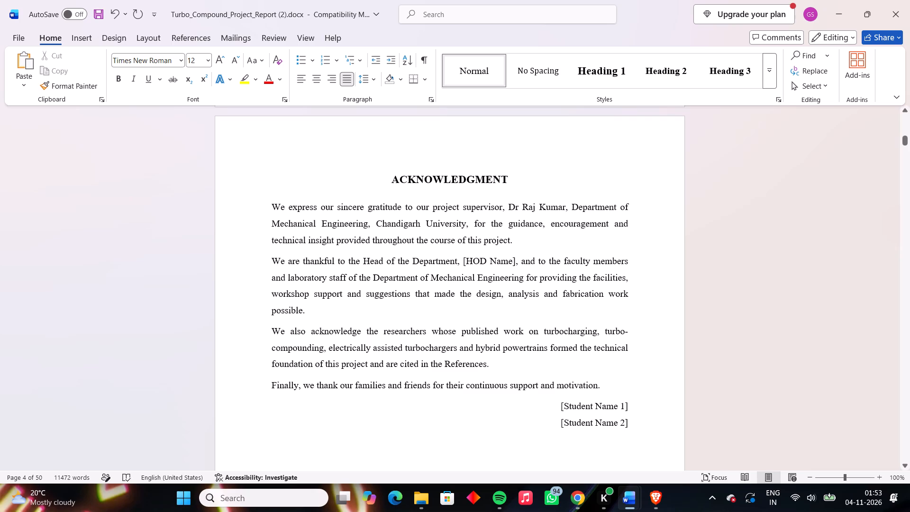
Replace the [HOD Name] placeholder in the second Acknowledgment paragraph with the department head's title and name.
click(516, 258)
key(BackSpace)
key(BackSpace)
key(BackSpace)
key(BackSpace)
key(BackSpace)
key(BackSpace)
key(BackSpace)
key(BackSpace)
key(BackSpace)
key(BackSpace)
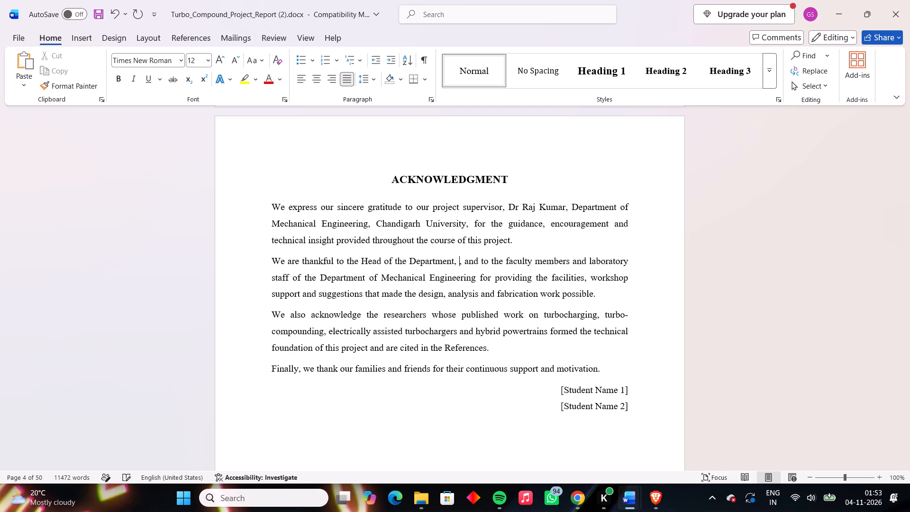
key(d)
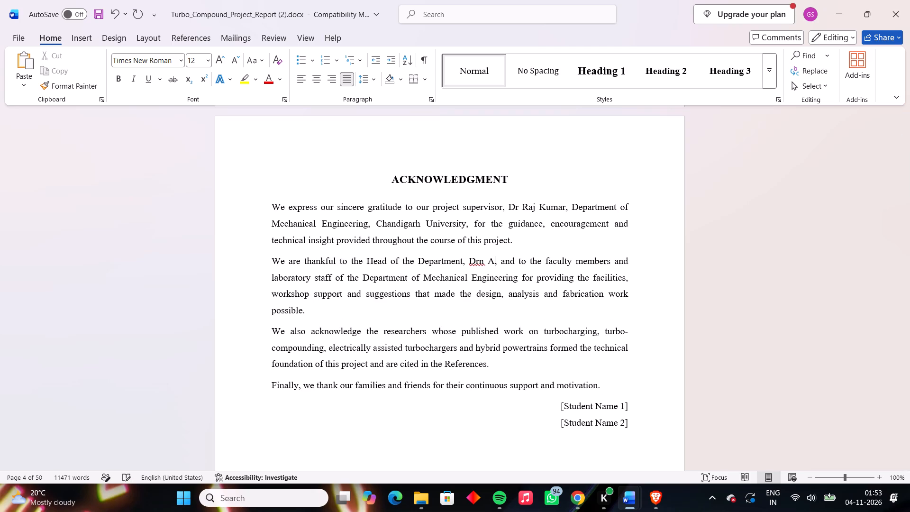
key(BackSpace)
key(BackSpace)
key(BackSpace)
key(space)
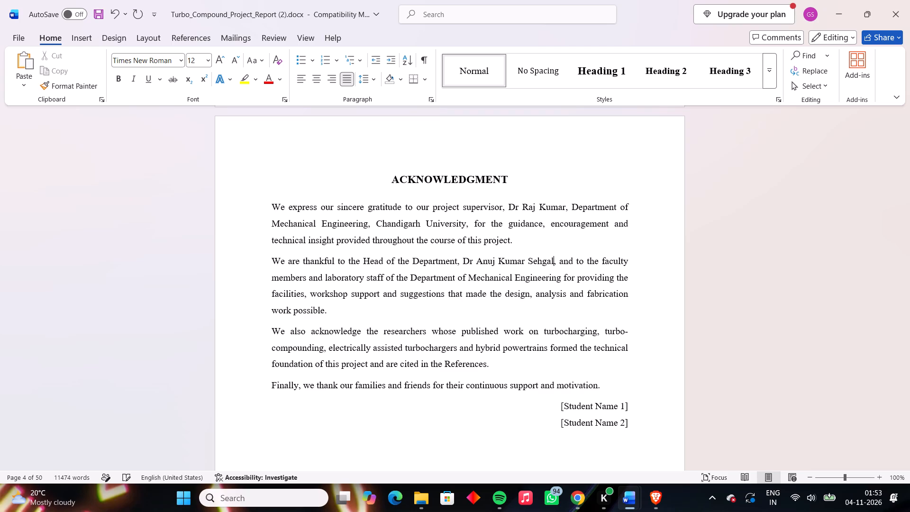
Clear the [Student Name 1] and [Student Name 2] placeholders at the end of the Acknowledgment, keeping one right-aligned line for the signatures.
drag(559, 407, 619, 430)
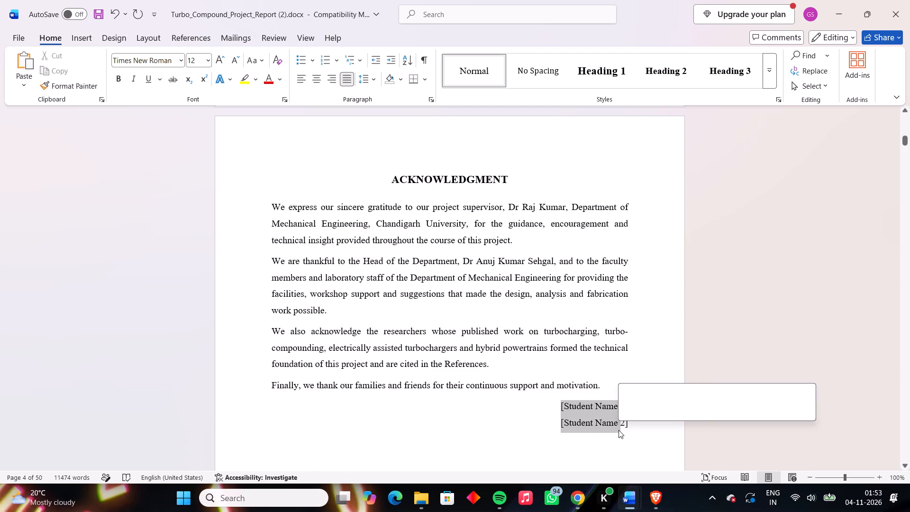
key(BackSpace)
key(Right)
key(Right)
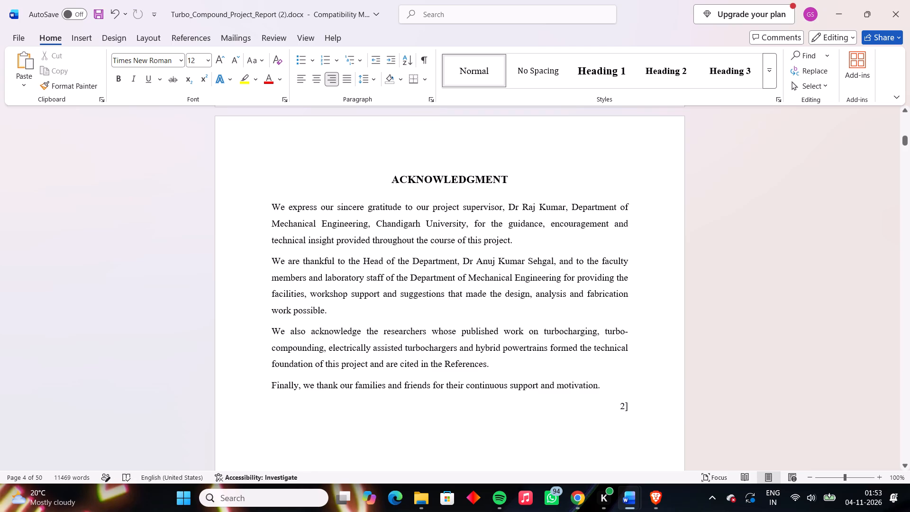
key(BackSpace)
key(BackSpace)
key(BackSpace)
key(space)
click(109, 17)
click(109, 17)
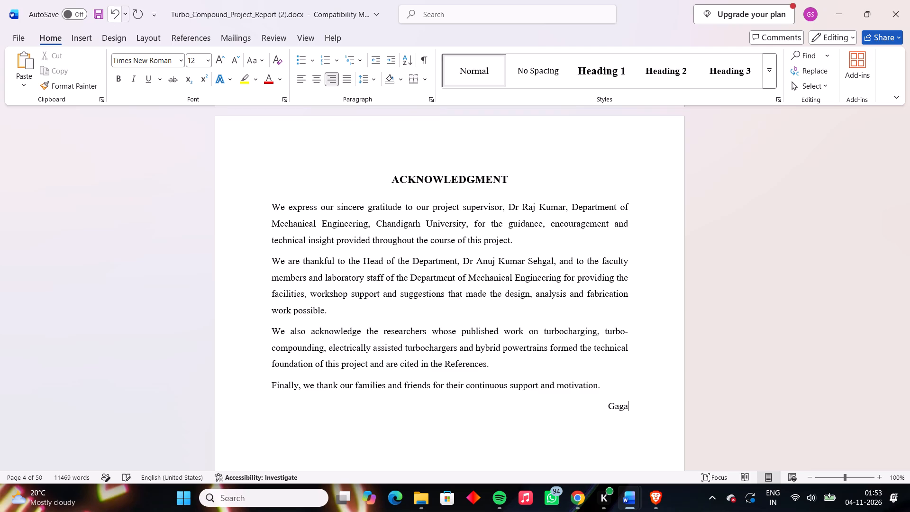
Enter the first three student members' full names on separate right-aligned lines below the closing Acknowledgment paragraph.
key(BackSpace)
key(BackSpace)
key(BackSpace)
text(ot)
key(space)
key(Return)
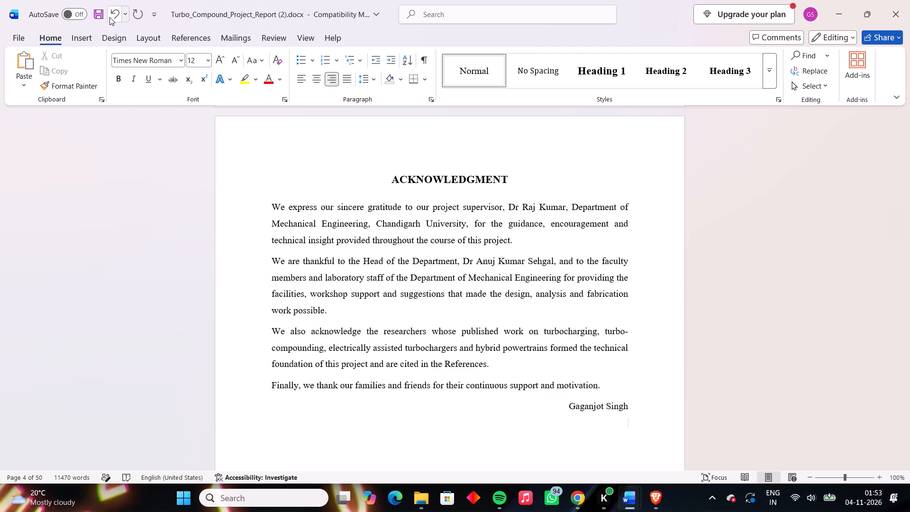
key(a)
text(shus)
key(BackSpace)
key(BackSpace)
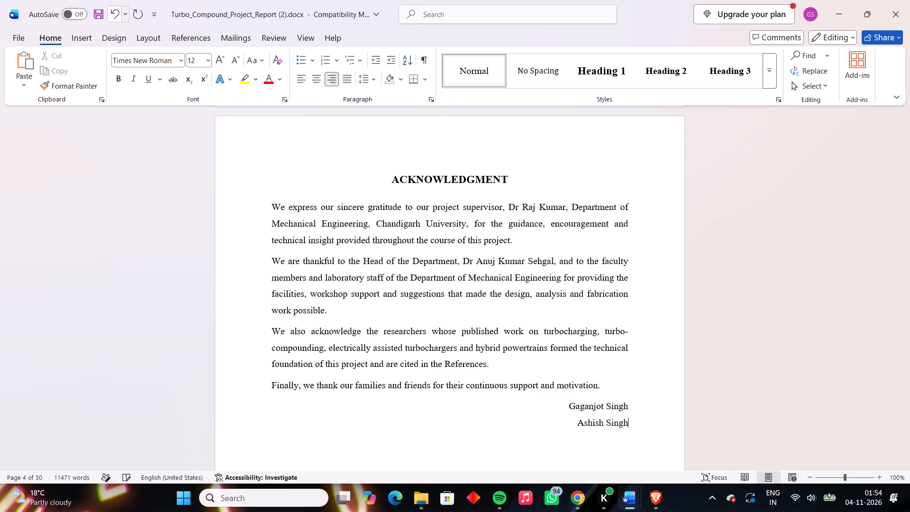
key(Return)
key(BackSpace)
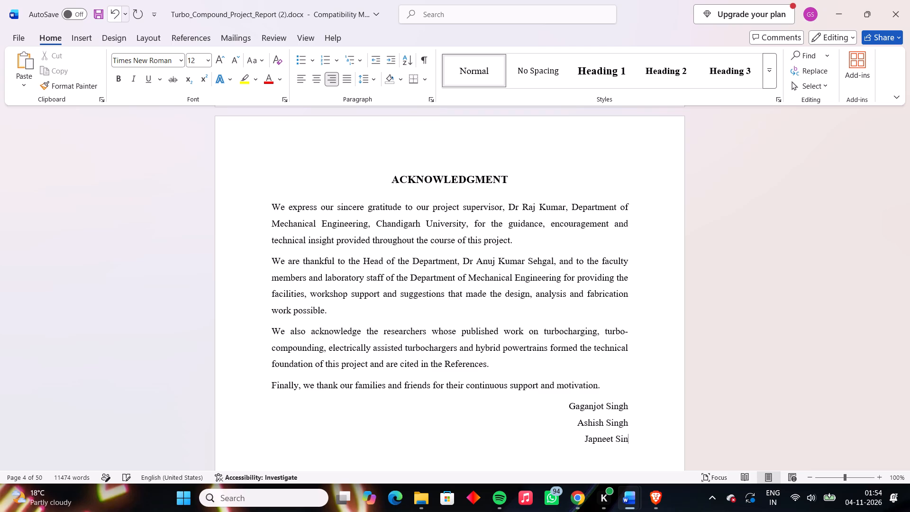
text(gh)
Add the fourth student member's full name, with a capitalised surname, on a new line below the third.
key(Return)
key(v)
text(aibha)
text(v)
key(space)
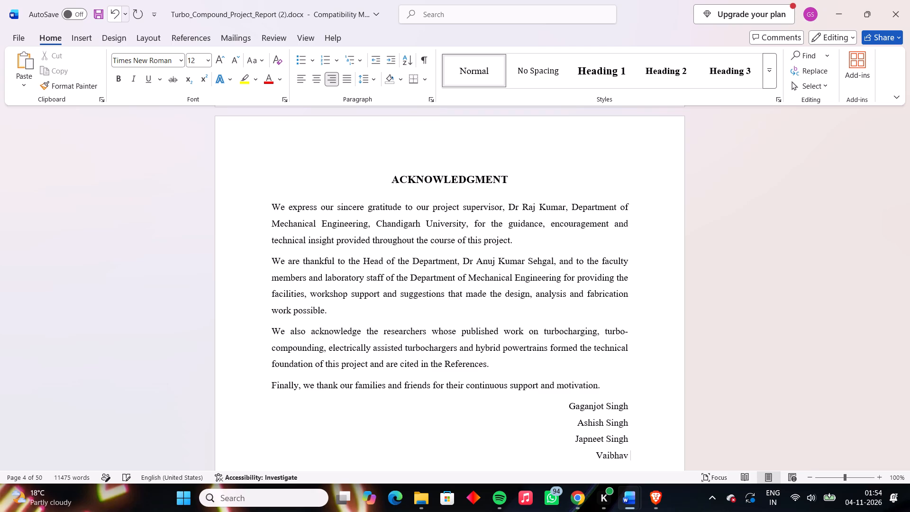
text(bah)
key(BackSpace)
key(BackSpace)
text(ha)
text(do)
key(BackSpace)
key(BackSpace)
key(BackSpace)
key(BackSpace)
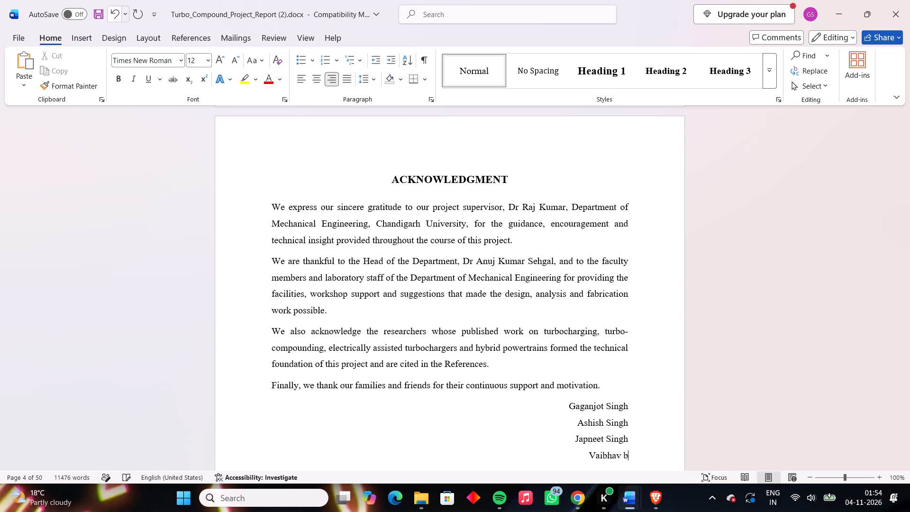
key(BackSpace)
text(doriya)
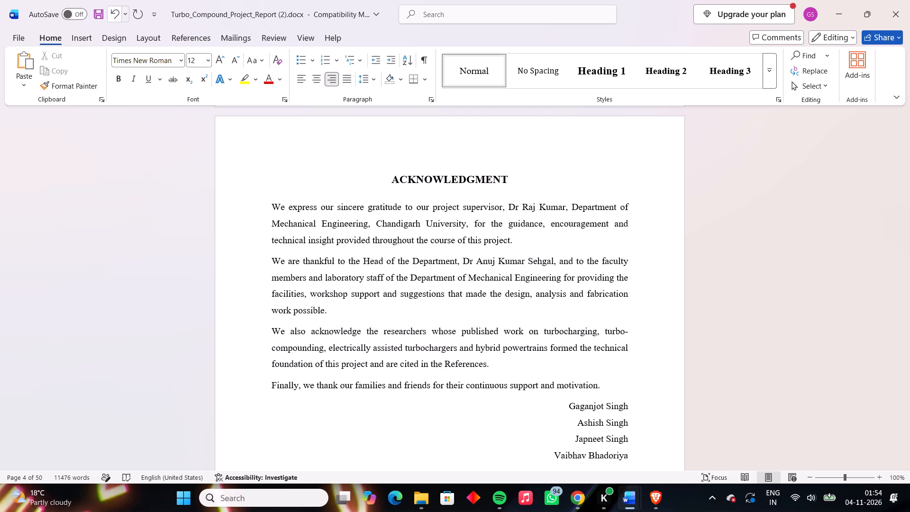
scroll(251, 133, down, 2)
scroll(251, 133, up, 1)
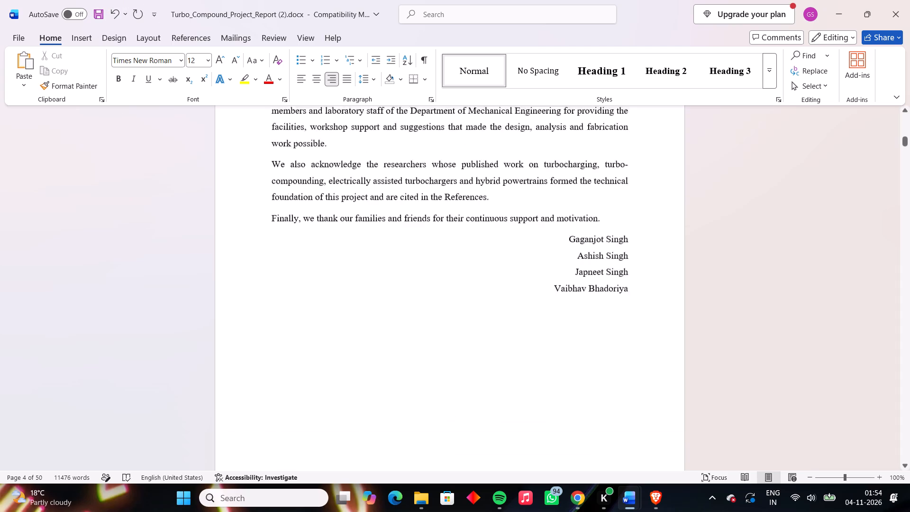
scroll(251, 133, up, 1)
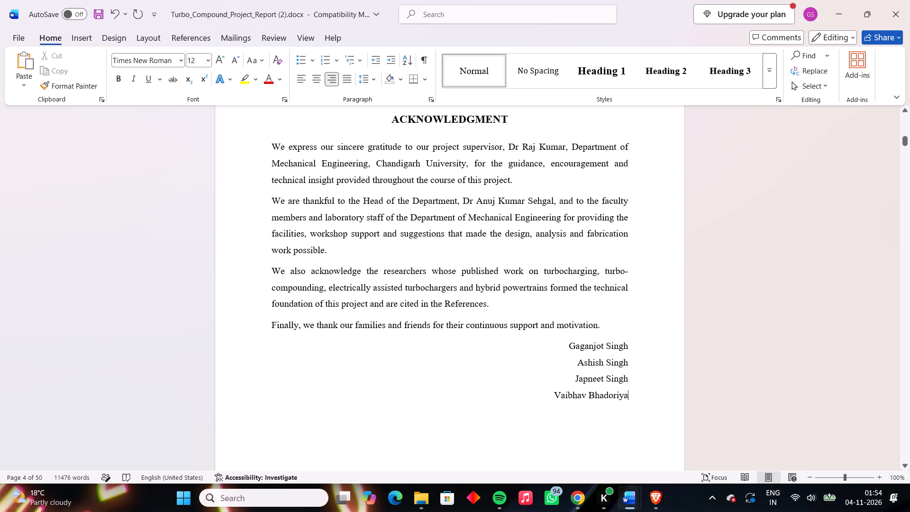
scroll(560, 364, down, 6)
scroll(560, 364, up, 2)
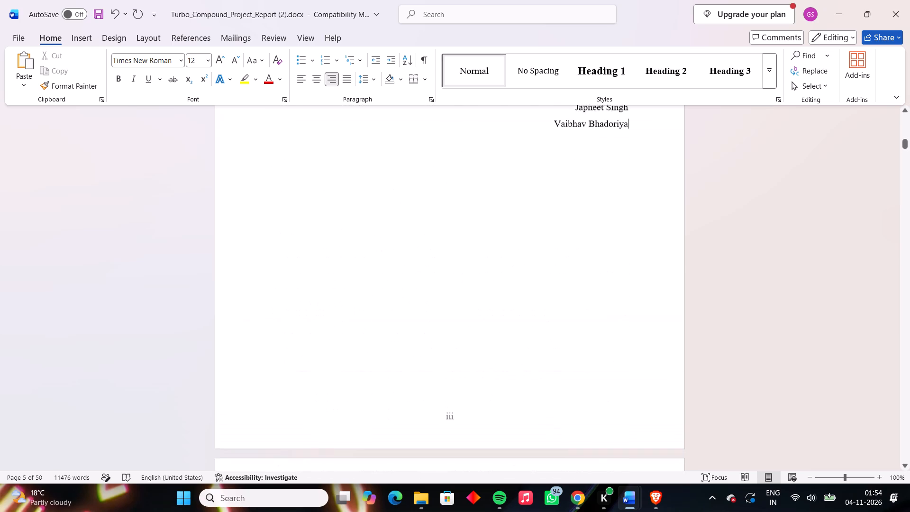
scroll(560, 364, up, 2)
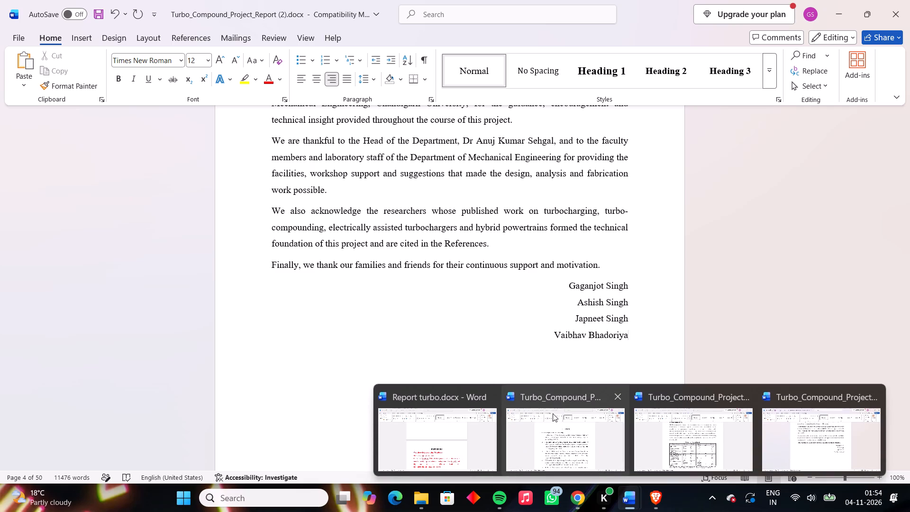
Switch to Report turbo.docx, look through its references, front matter, contents table and Format for Project Report guidelines, and close it.
click(456, 423)
scroll(439, 336, down, 2)
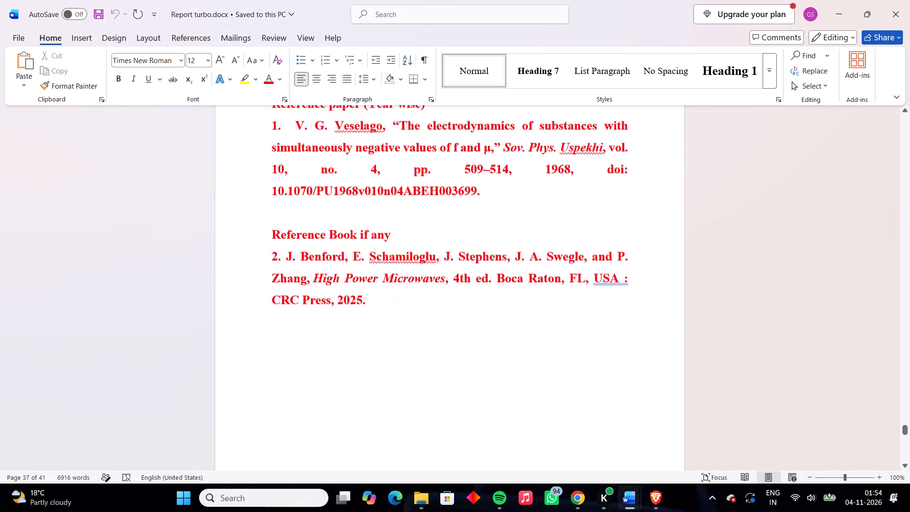
scroll(439, 336, down, 1)
scroll(439, 336, up, 2)
scroll(439, 336, down, 2)
scroll(439, 336, up, 20)
scroll(439, 336, up, 17)
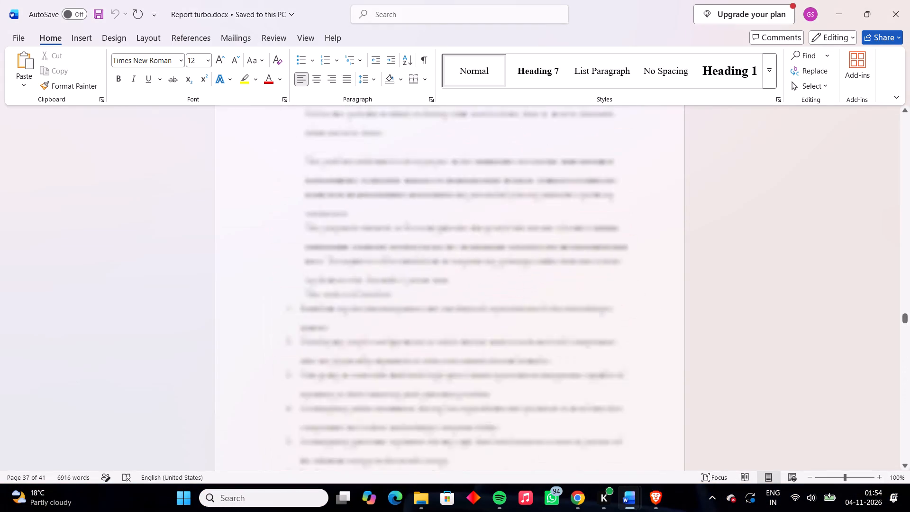
scroll(439, 336, up, 12)
scroll(439, 336, down, 7)
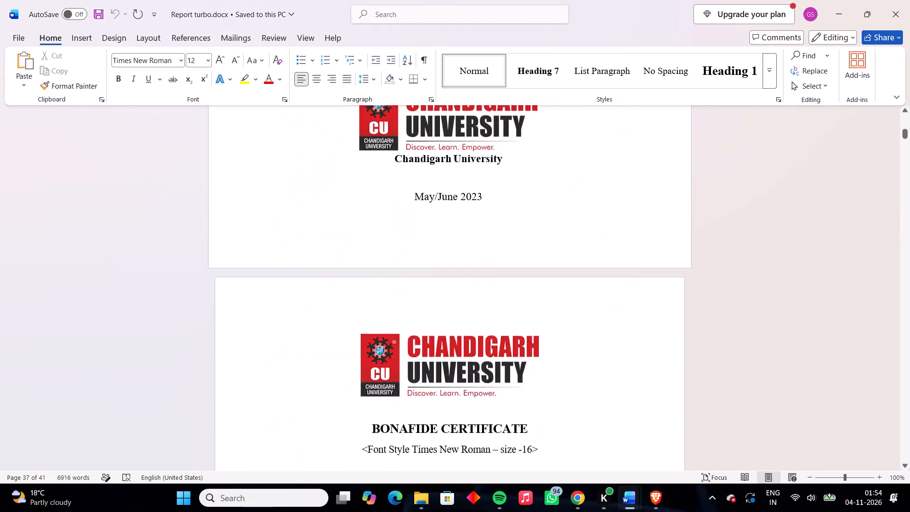
scroll(439, 336, down, 12)
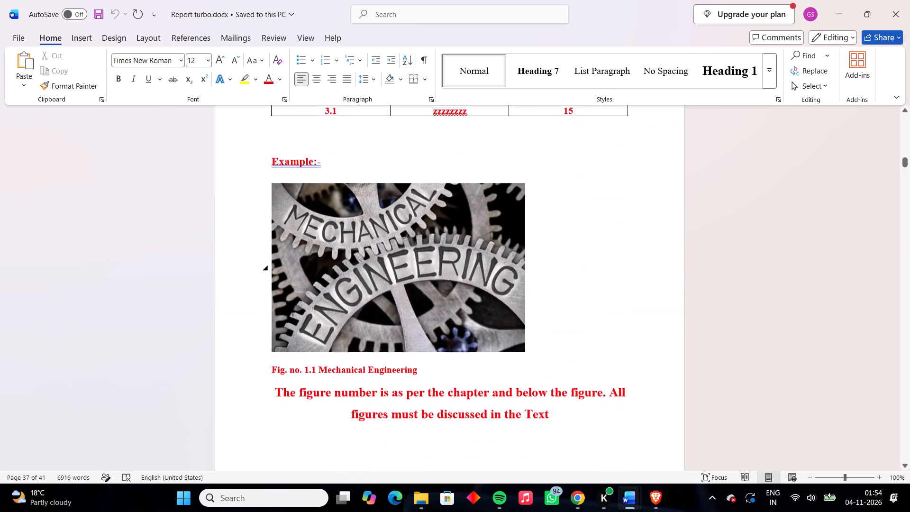
scroll(439, 336, down, 10)
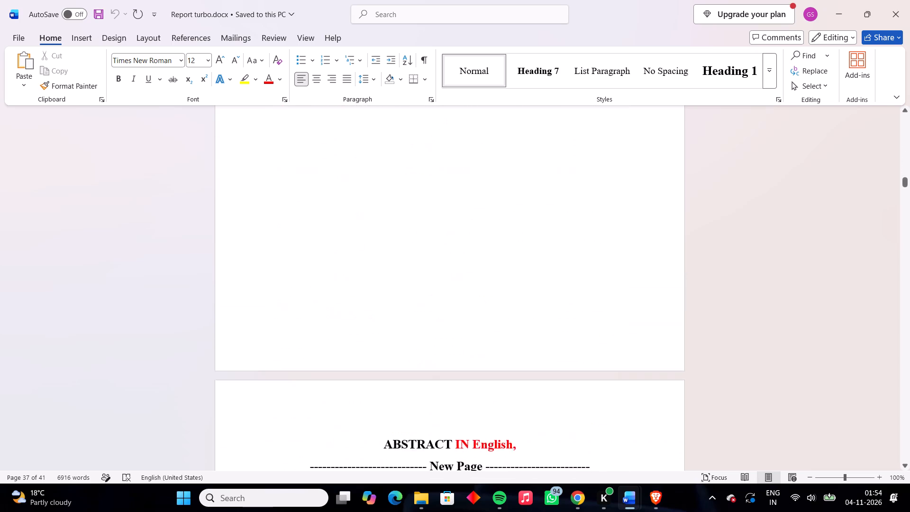
scroll(439, 336, down, 9)
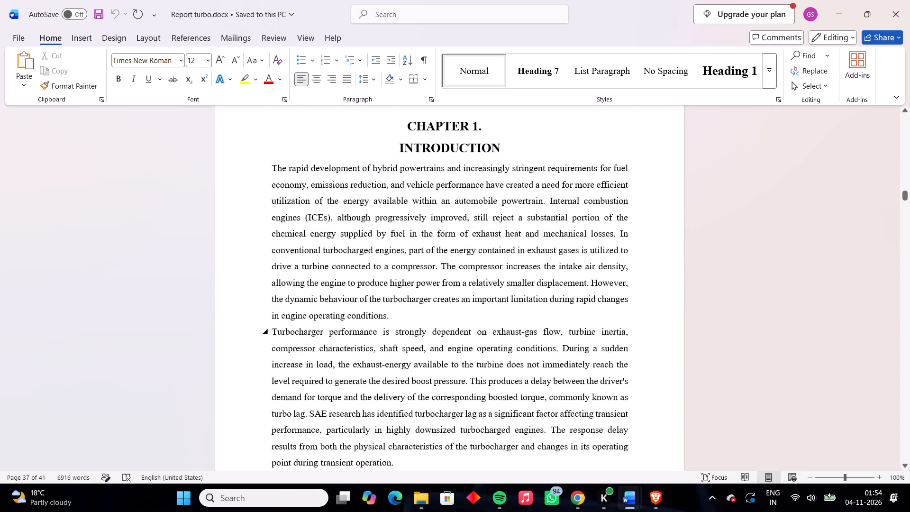
scroll(439, 336, down, 2)
scroll(439, 336, up, 1)
scroll(439, 336, down, 1)
scroll(439, 336, up, 6)
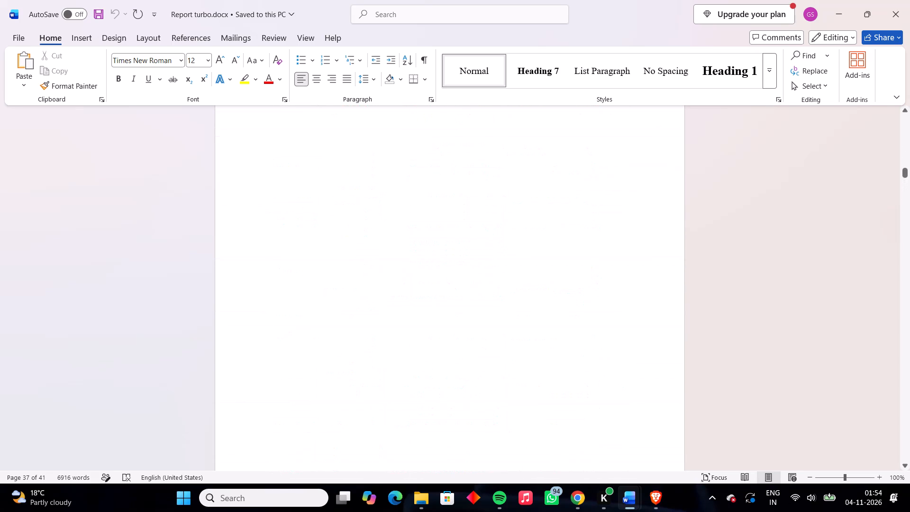
scroll(477, 395, up, 16)
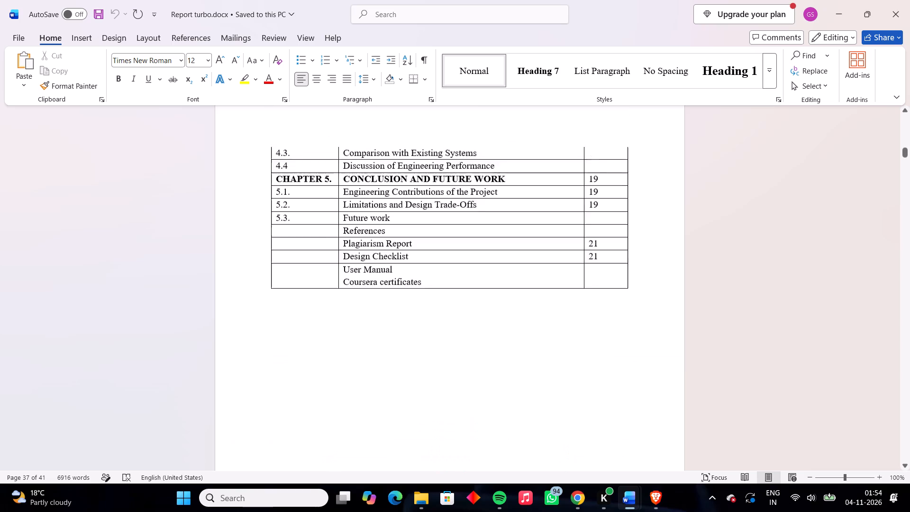
scroll(477, 395, up, 15)
scroll(477, 395, up, 6)
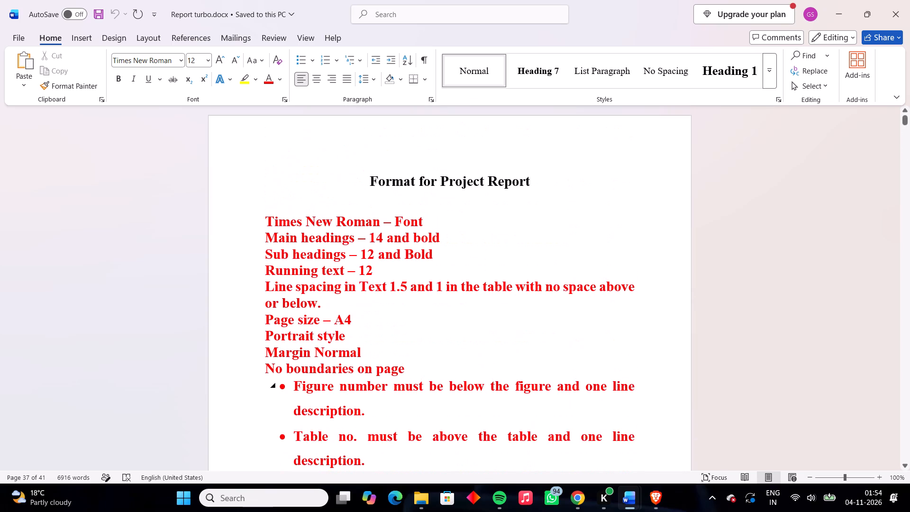
click(909, 0)
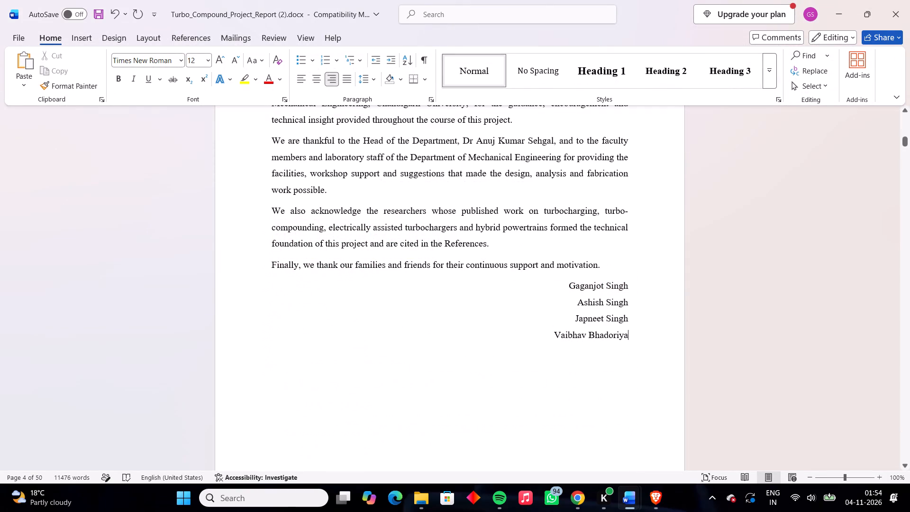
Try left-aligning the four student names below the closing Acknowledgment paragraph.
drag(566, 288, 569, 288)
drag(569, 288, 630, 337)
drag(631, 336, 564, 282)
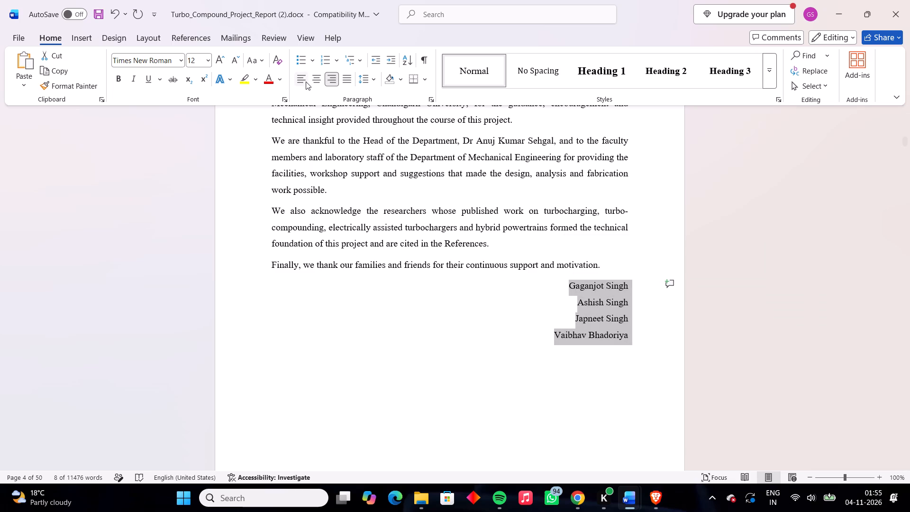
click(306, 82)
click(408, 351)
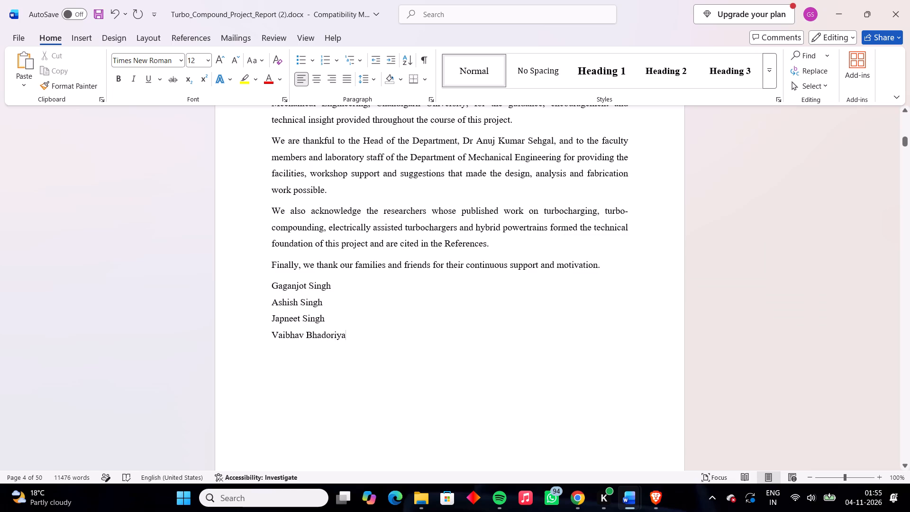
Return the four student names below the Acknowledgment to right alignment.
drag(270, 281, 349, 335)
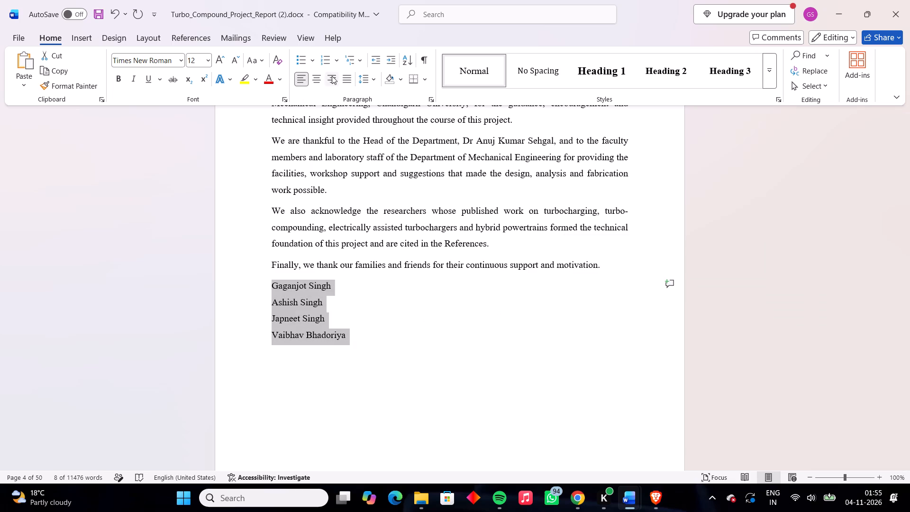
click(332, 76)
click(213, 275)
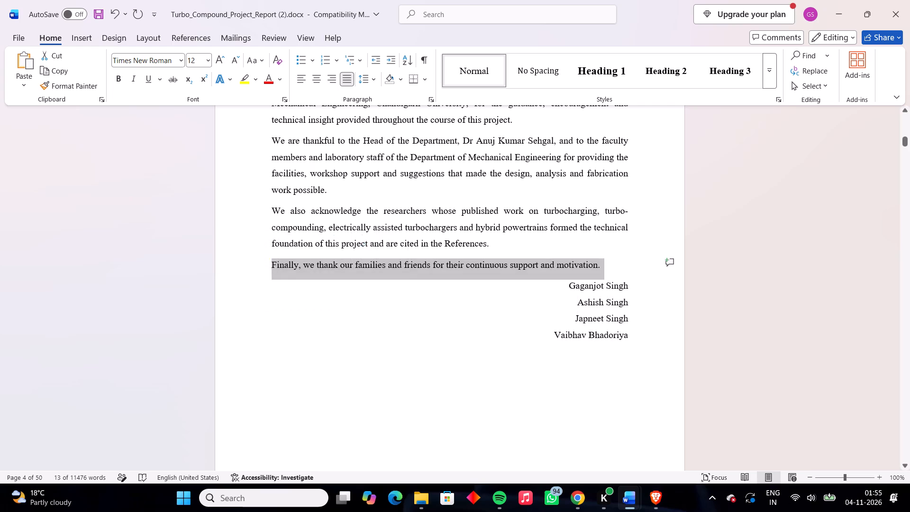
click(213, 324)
Look through the rest of the report, from the Acknowledgment through the chapters to the design-elements table on the last page.
scroll(213, 324, down, 17)
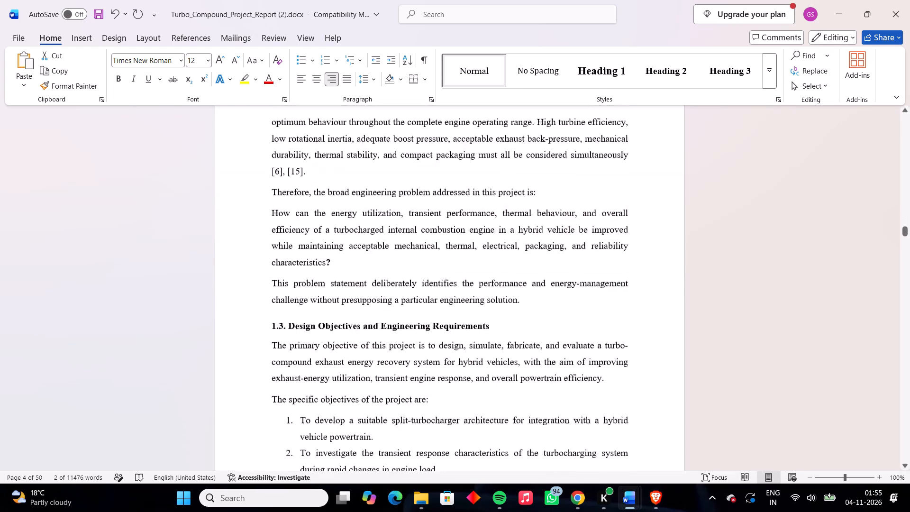
scroll(213, 324, down, 14)
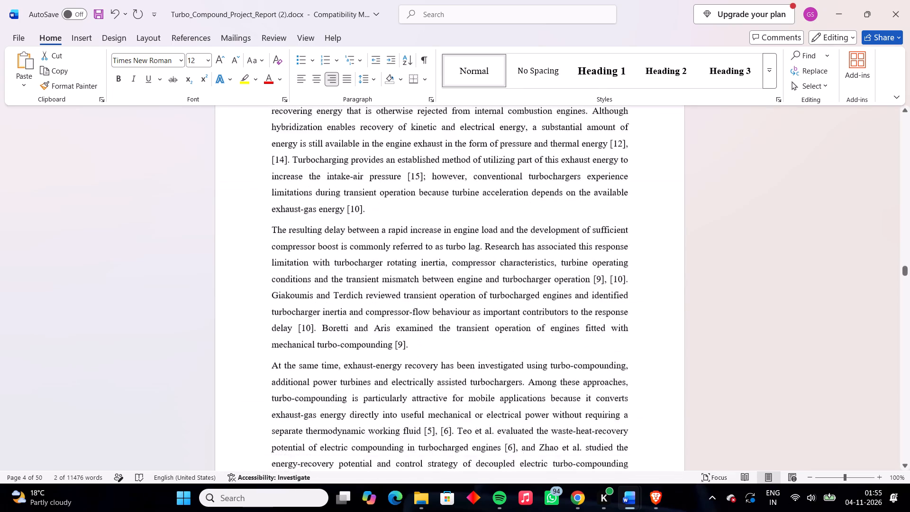
scroll(213, 324, down, 16)
scroll(213, 324, down, 10)
scroll(213, 264, down, 7)
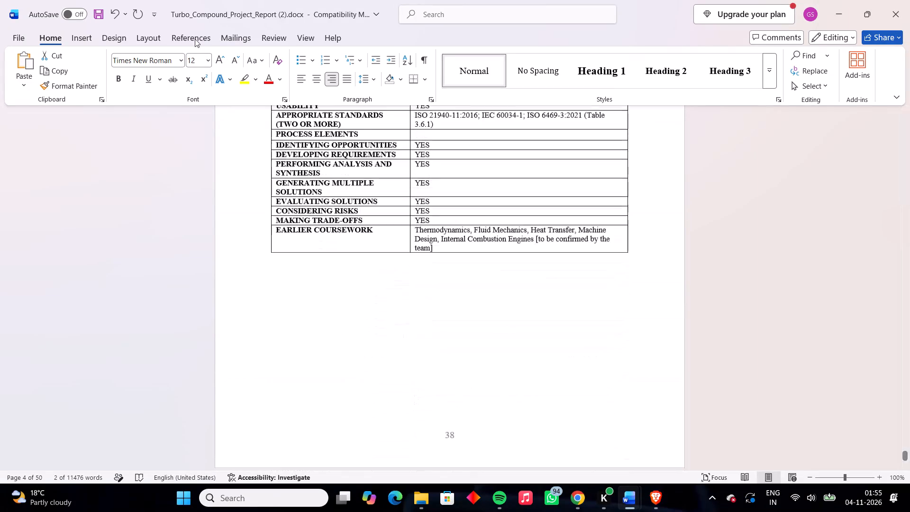
Save the Turbo_Compound_Project_Report (2) document with the completed Acknowledgment names.
click(107, 14)
click(104, 14)
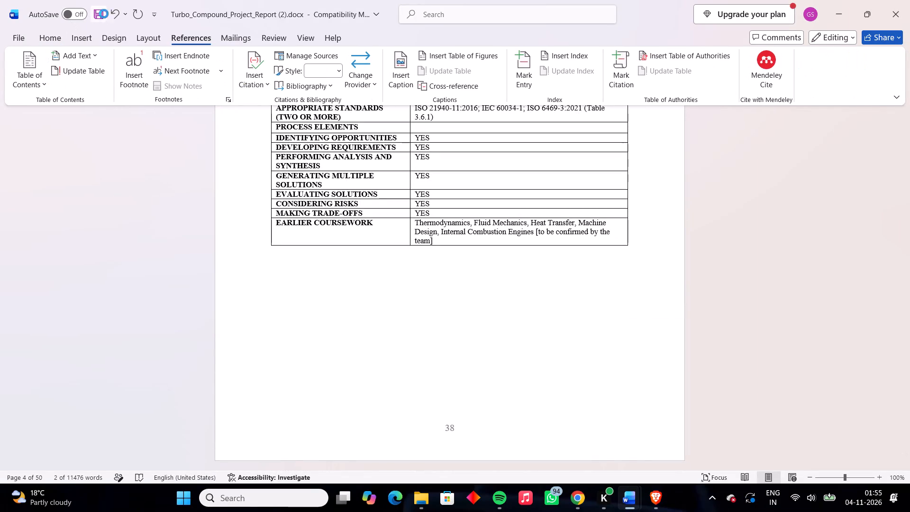
scroll(370, 403, down, 8)
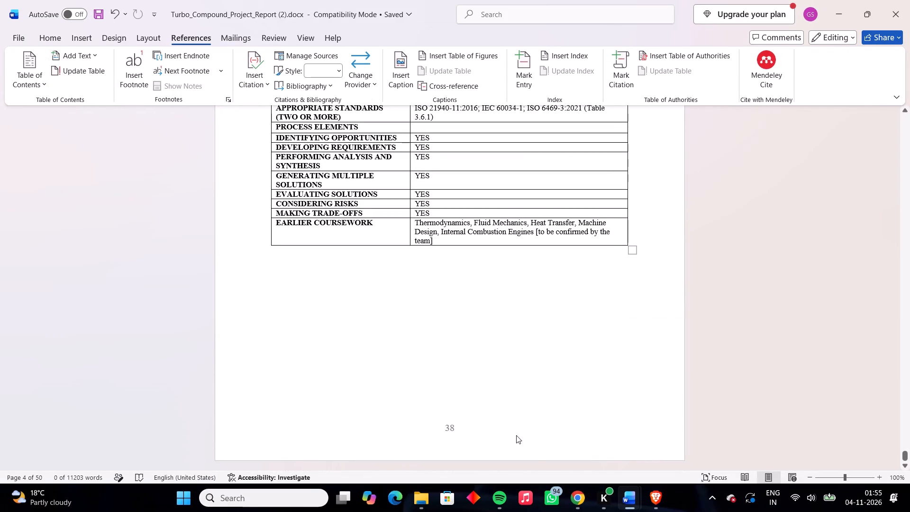
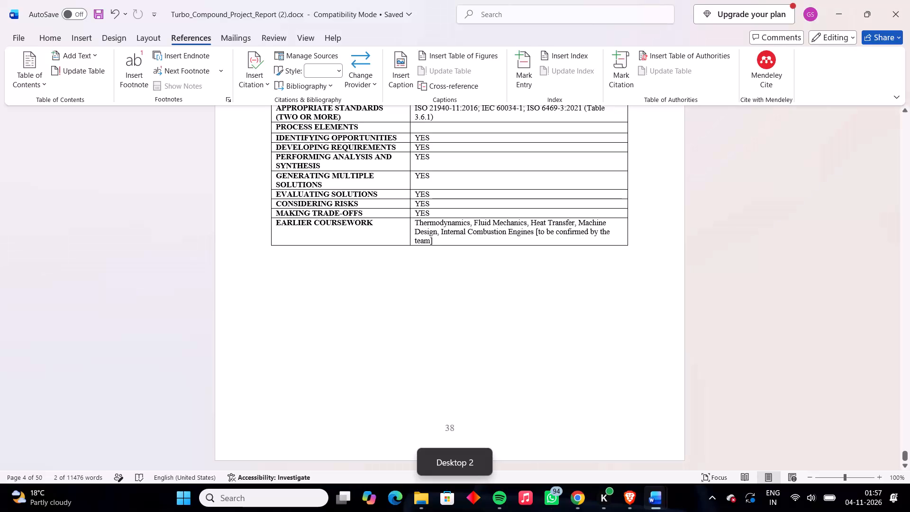
Review the report's closing pages, from the Design Checklist back through the references and Chapter 5 to the analysis limitations discussion.
scroll(565, 271, up, 2)
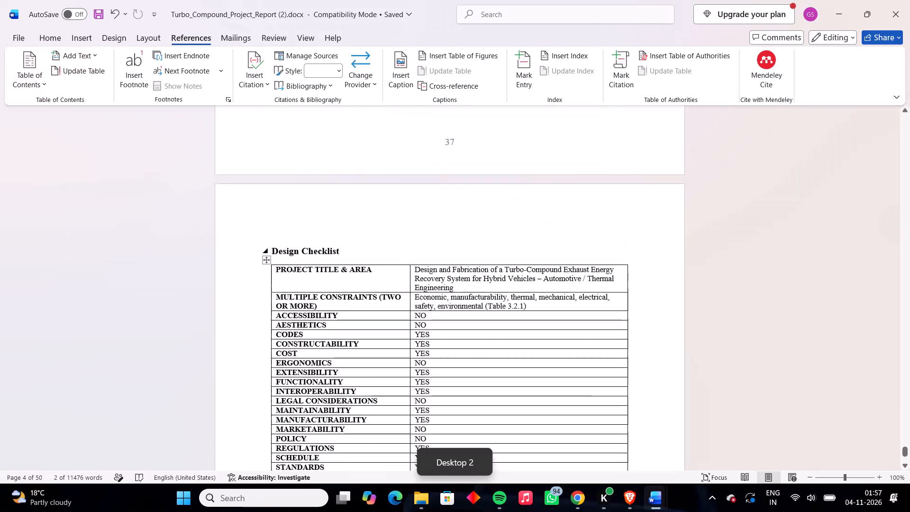
scroll(565, 271, up, 7)
scroll(565, 271, down, 8)
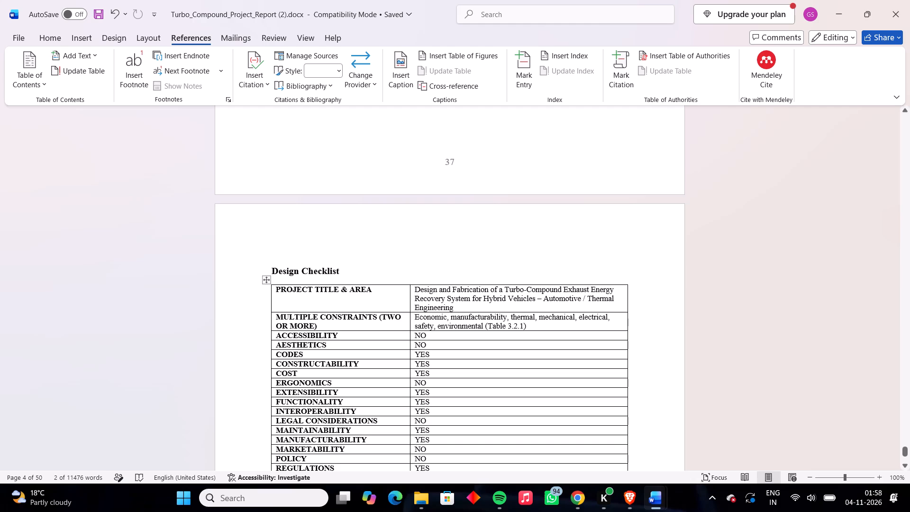
scroll(570, 304, up, 5)
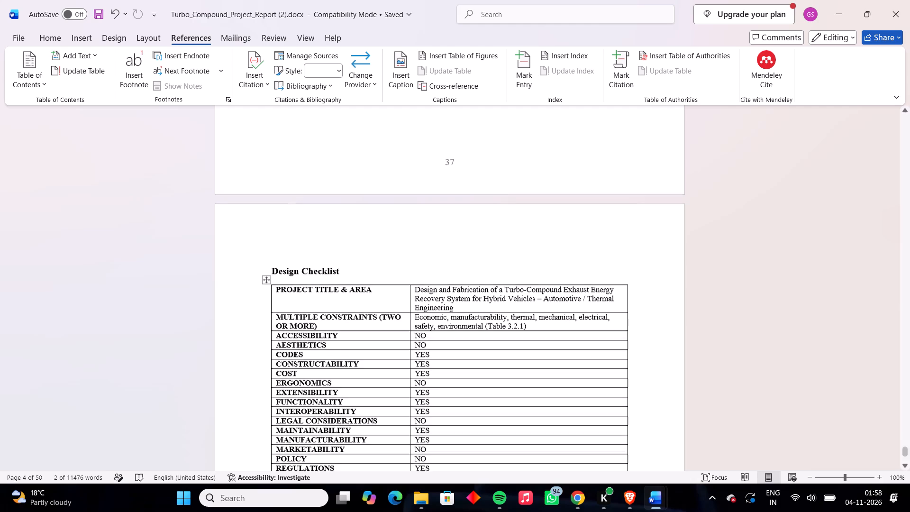
scroll(570, 304, up, 11)
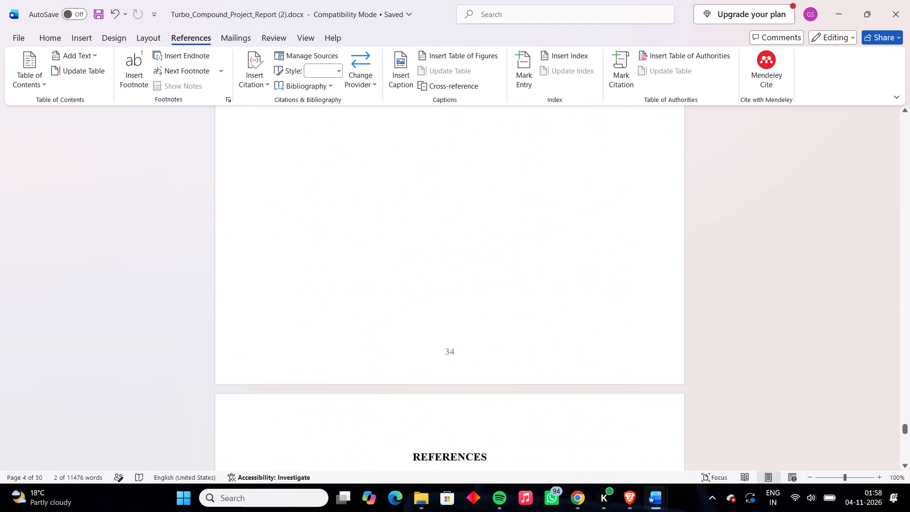
scroll(570, 304, up, 8)
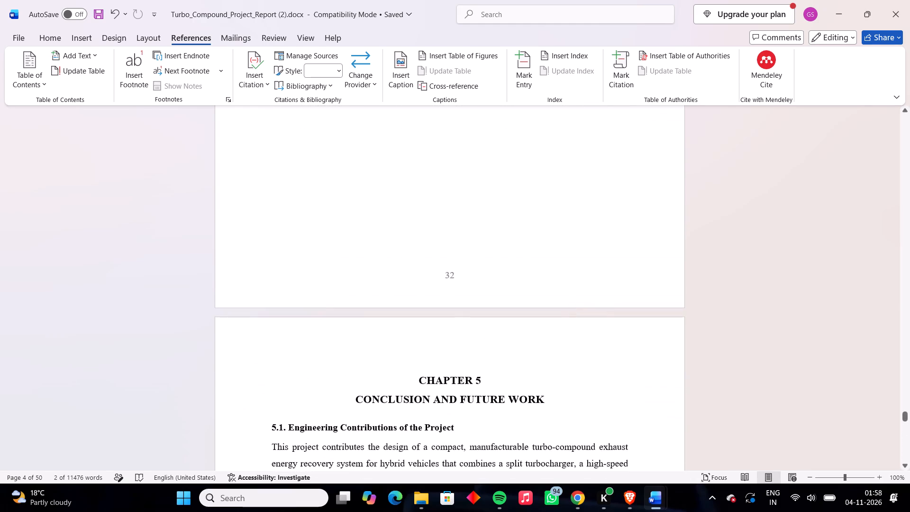
scroll(570, 304, up, 4)
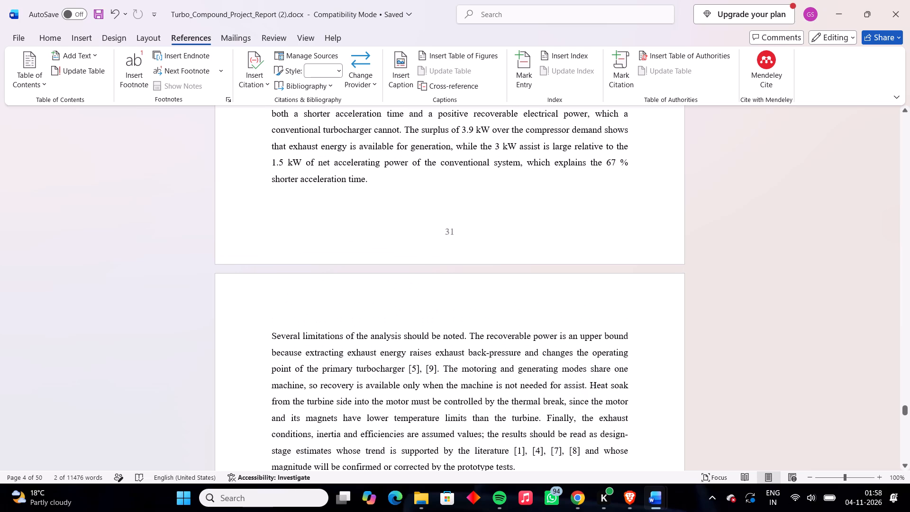